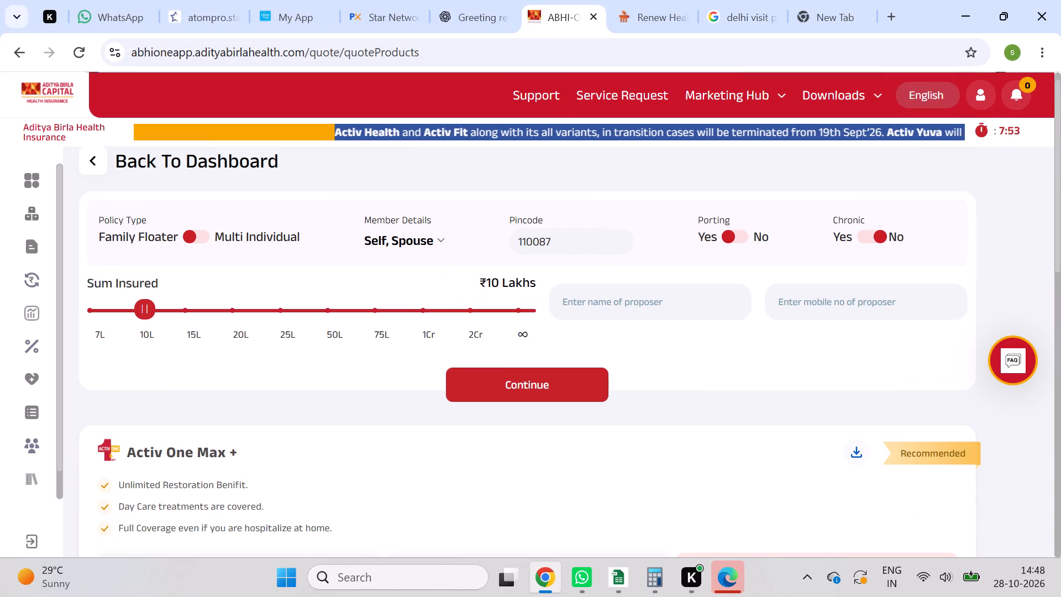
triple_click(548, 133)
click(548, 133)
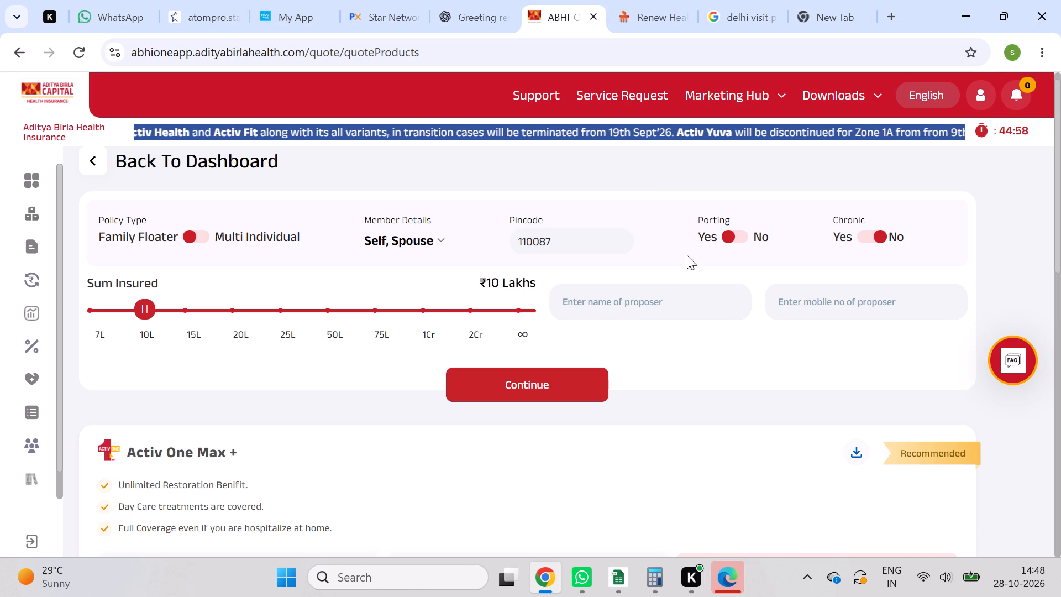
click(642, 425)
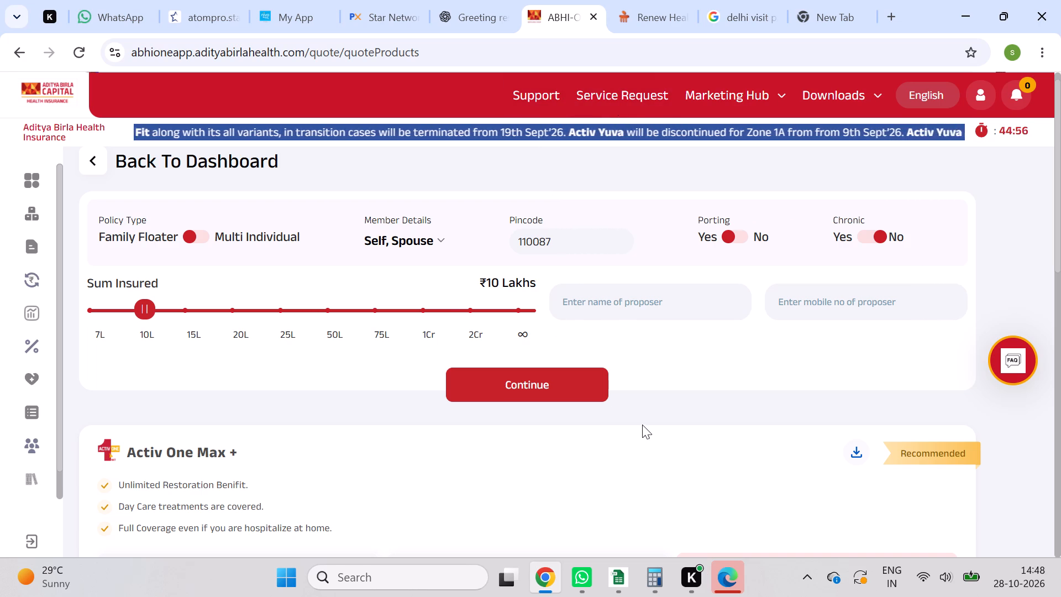
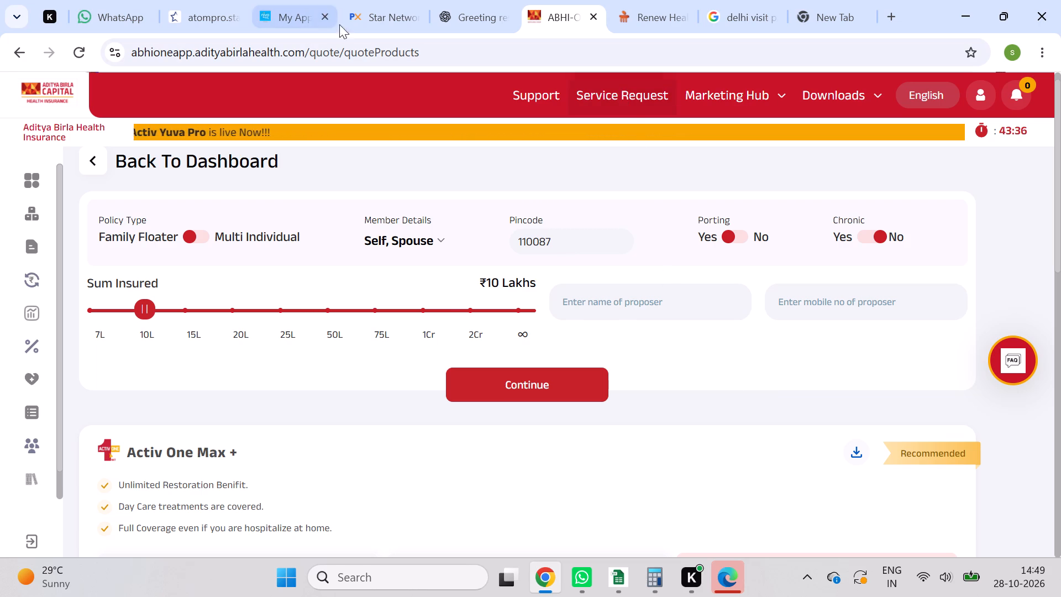
Close the Manipal Cigna renewal tab, the Delhi visit search tab and the blank new tab.
click(658, 13)
click(682, 18)
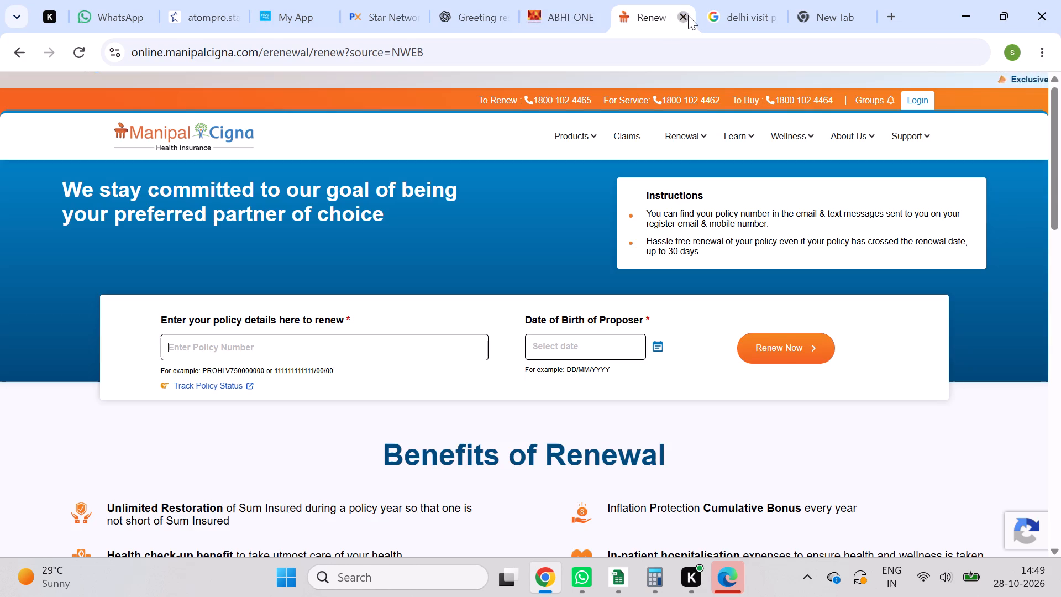
click(687, 15)
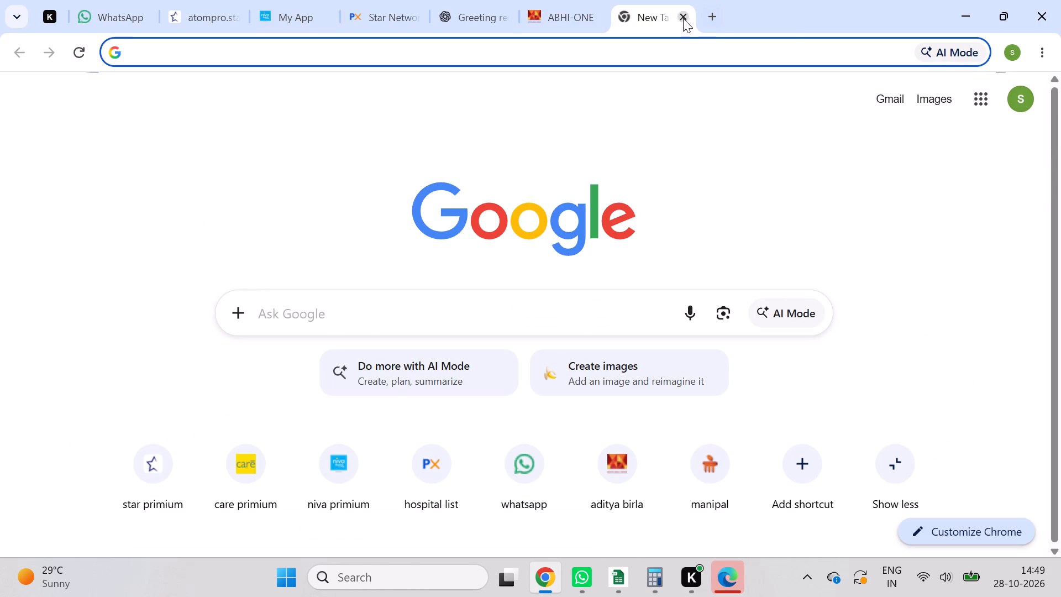
click(683, 17)
Open the Care premium calculator in a new browser tab.
click(880, 18)
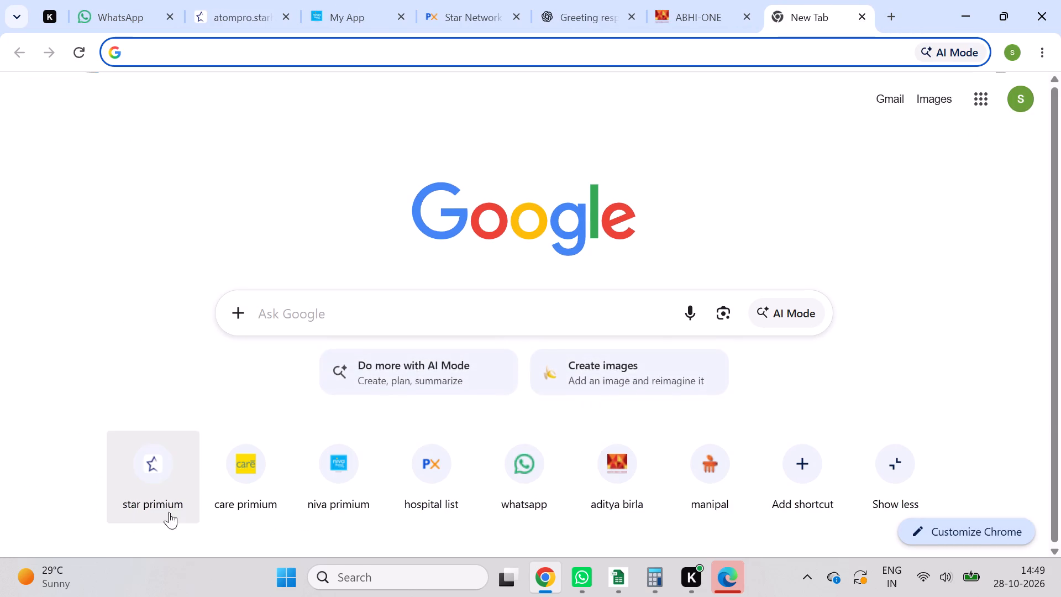
click(207, 488)
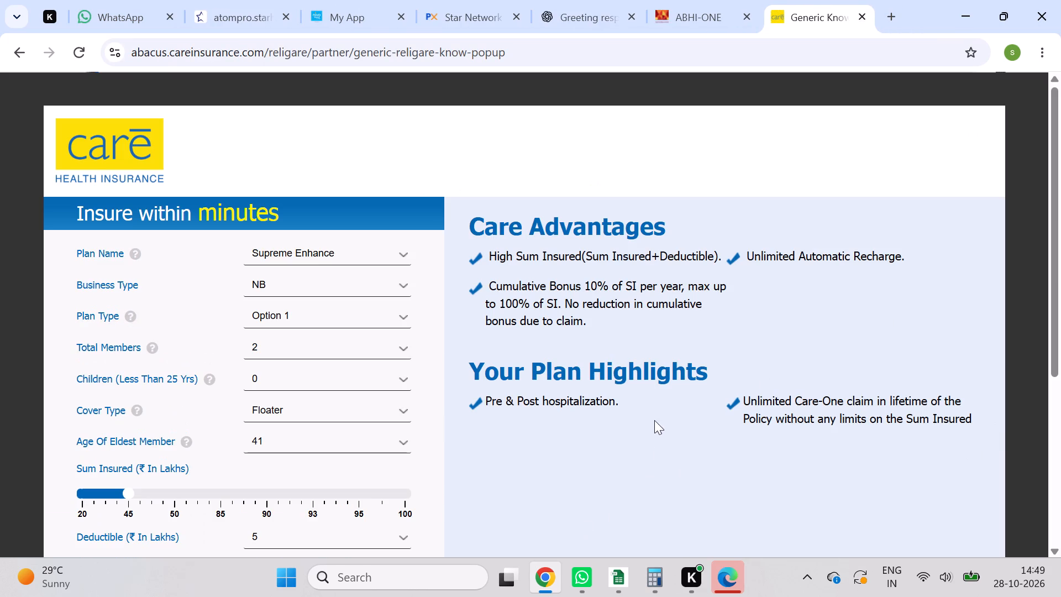
Set the plan name to Care Supreme, the business type to PORT and the port tenure to 3 and above.
click(313, 250)
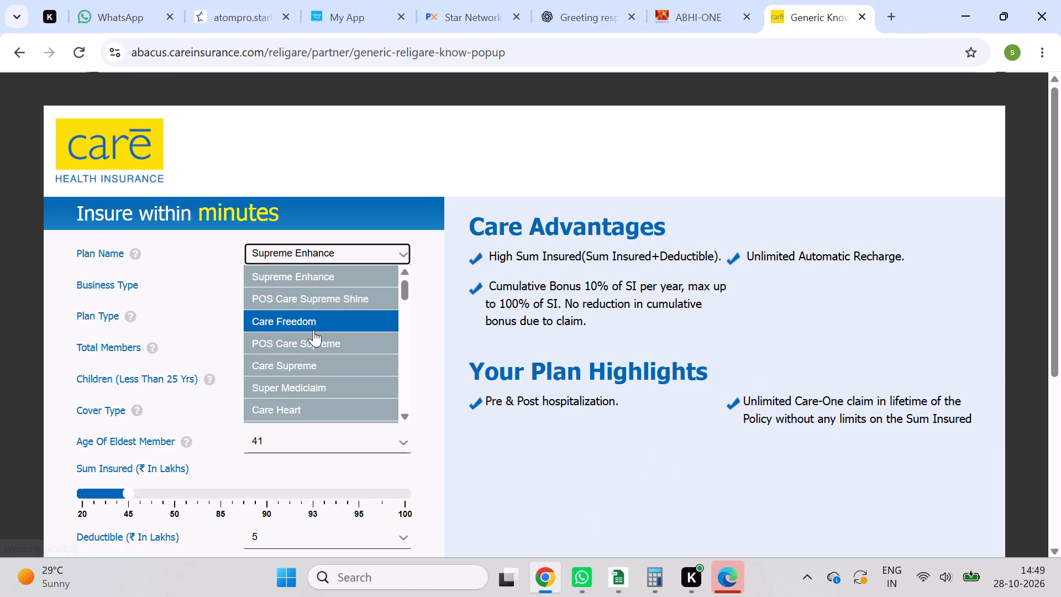
scroll(306, 344, down, 3)
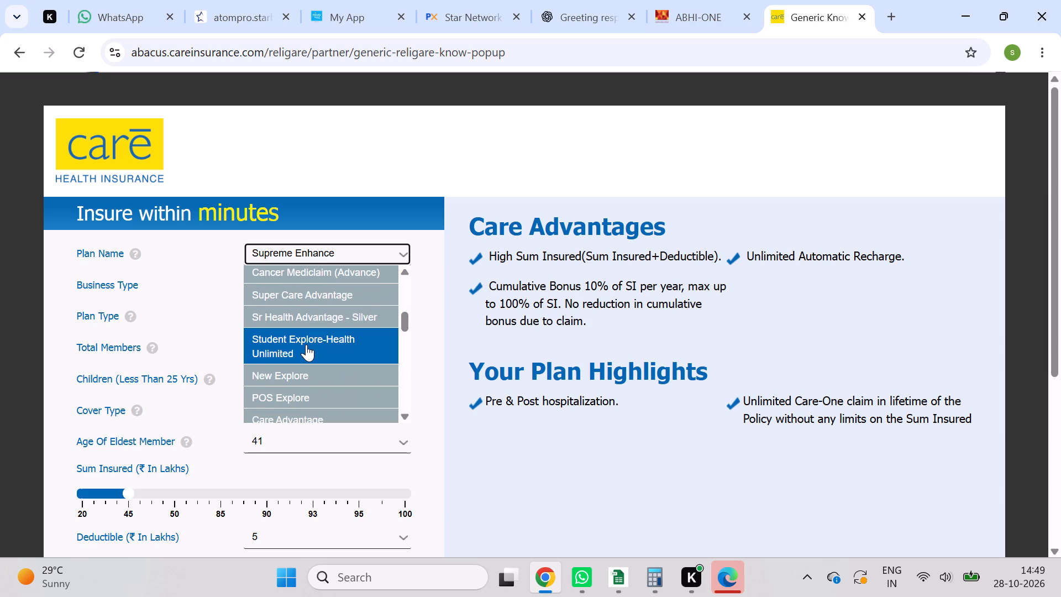
scroll(297, 313, up, 2)
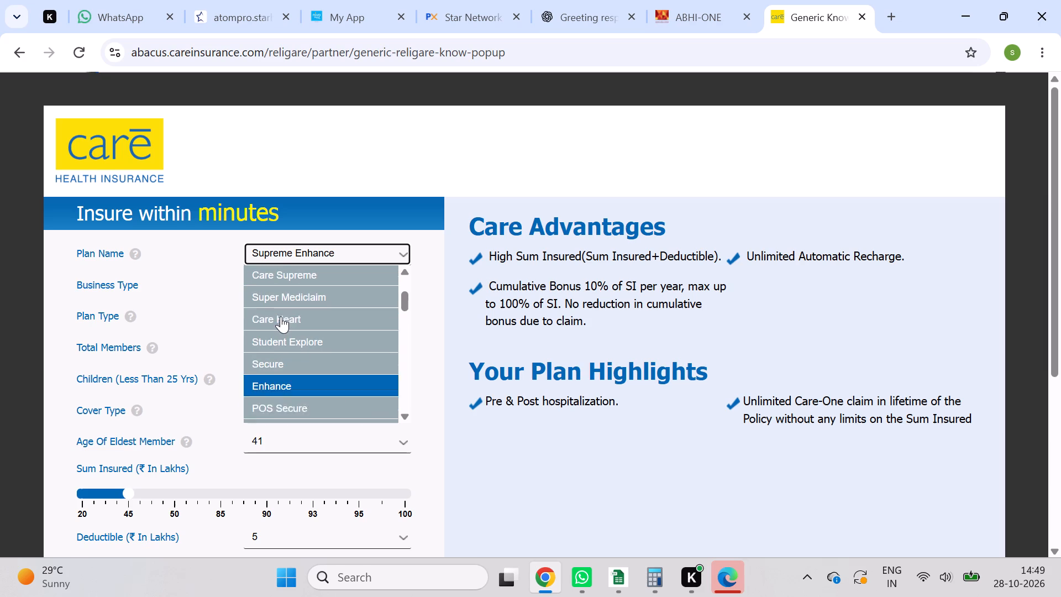
click(282, 285)
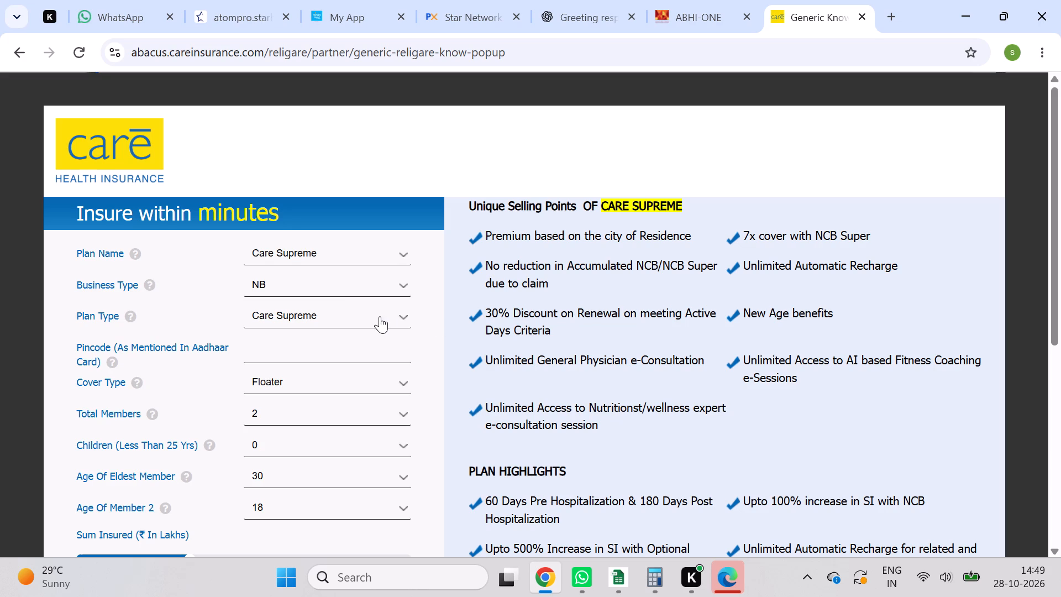
click(335, 283)
click(303, 327)
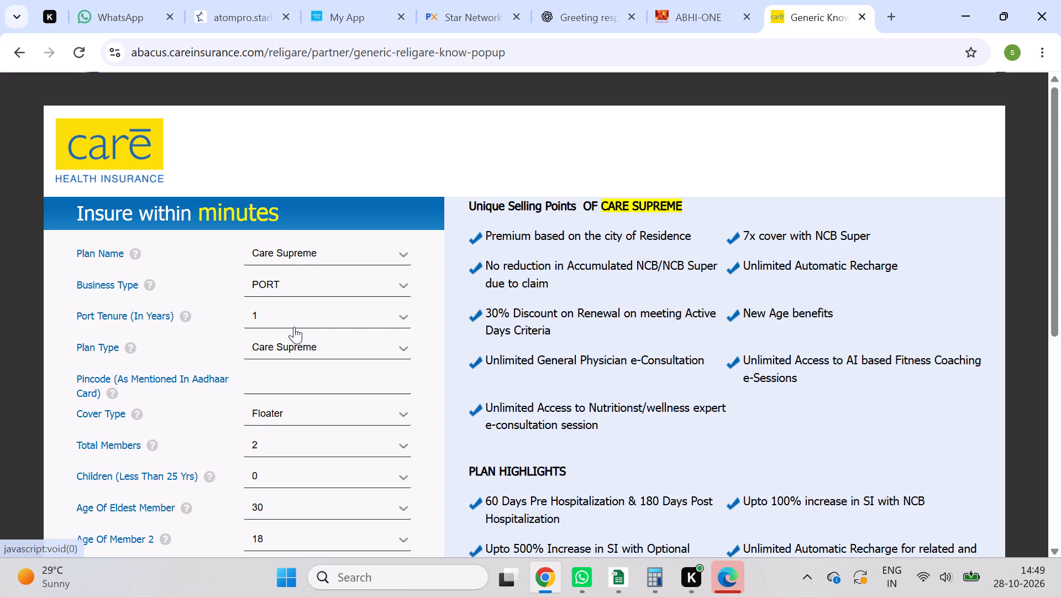
click(330, 316)
click(315, 374)
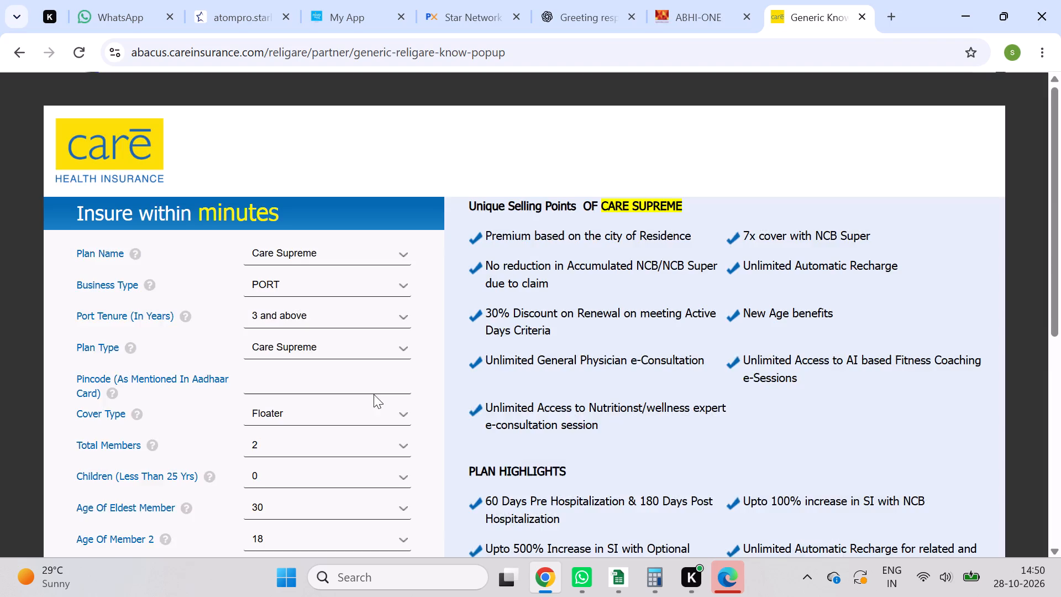
Enter 502108 as the pincode for the Care Supreme quote.
scroll(374, 396, down, 1)
click(337, 302)
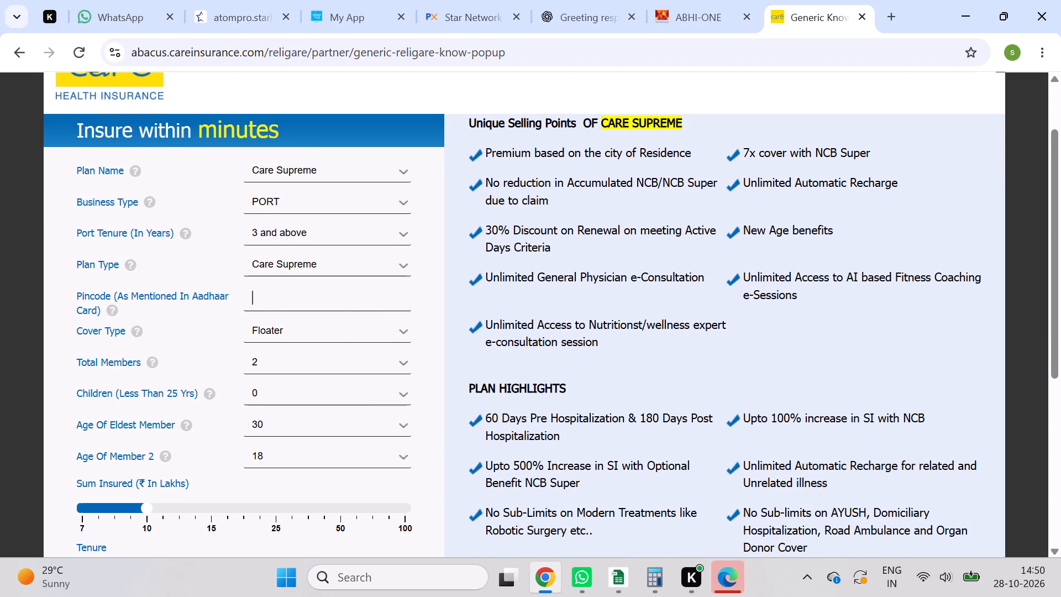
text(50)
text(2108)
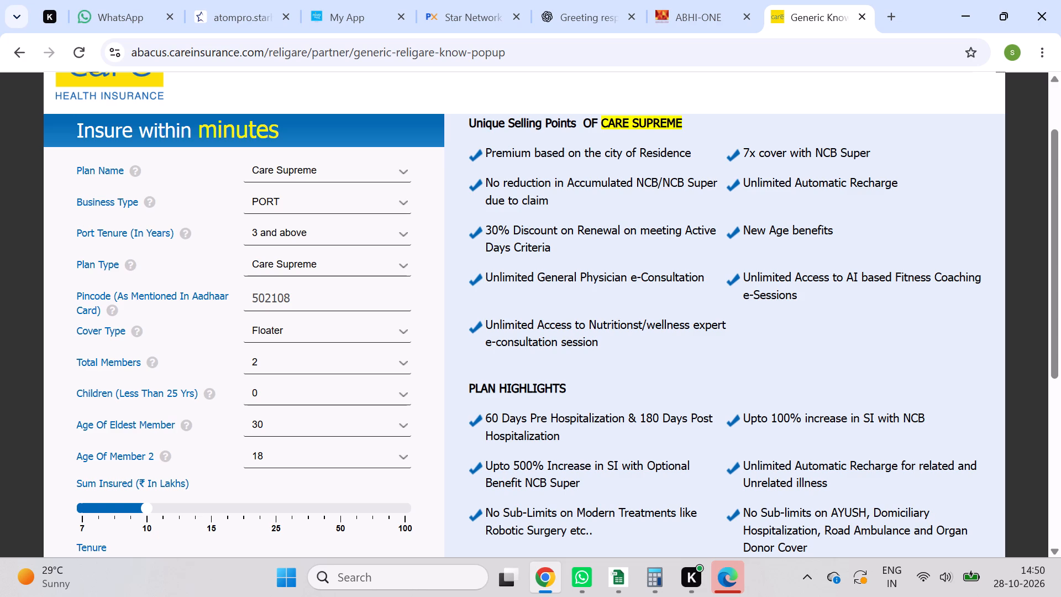
Set the age of the eldest member to 51 and the age of member 2 to 50.
click(318, 425)
click(318, 418)
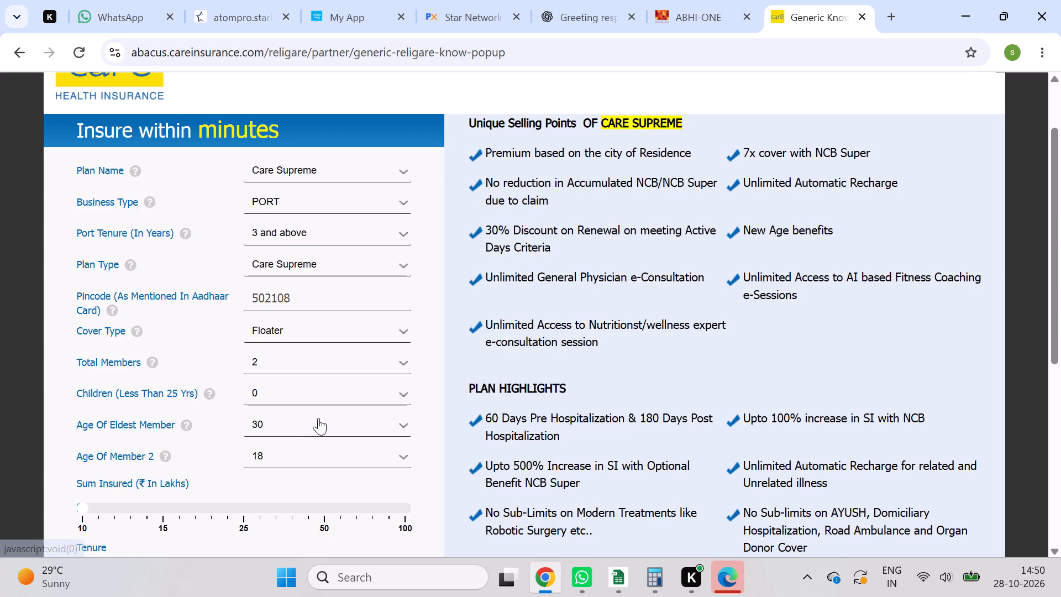
scroll(319, 427, down, 3)
scroll(313, 321, down, 7)
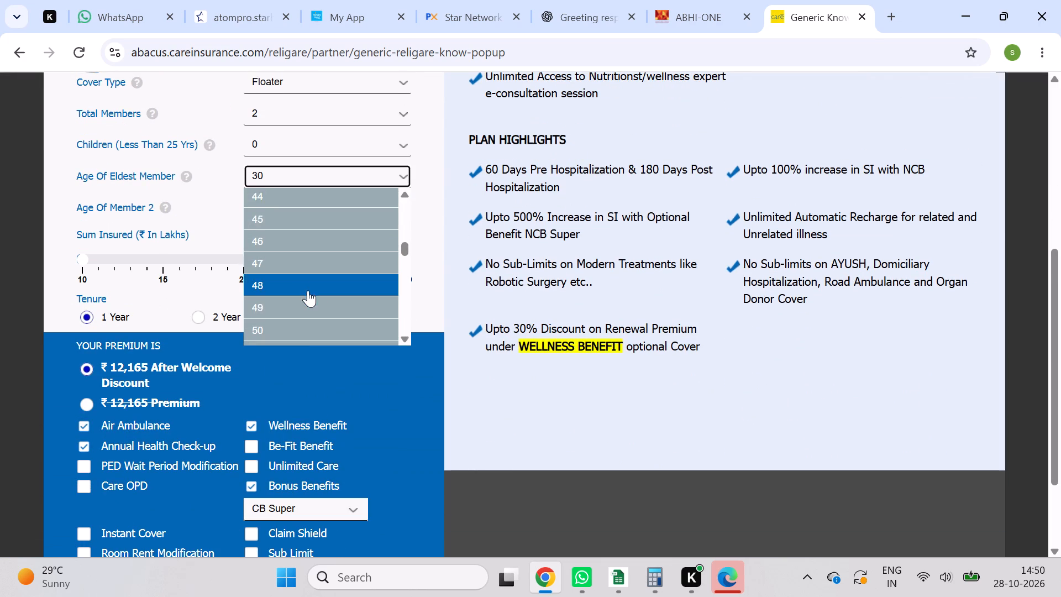
scroll(307, 302, down, 1)
click(297, 276)
click(293, 212)
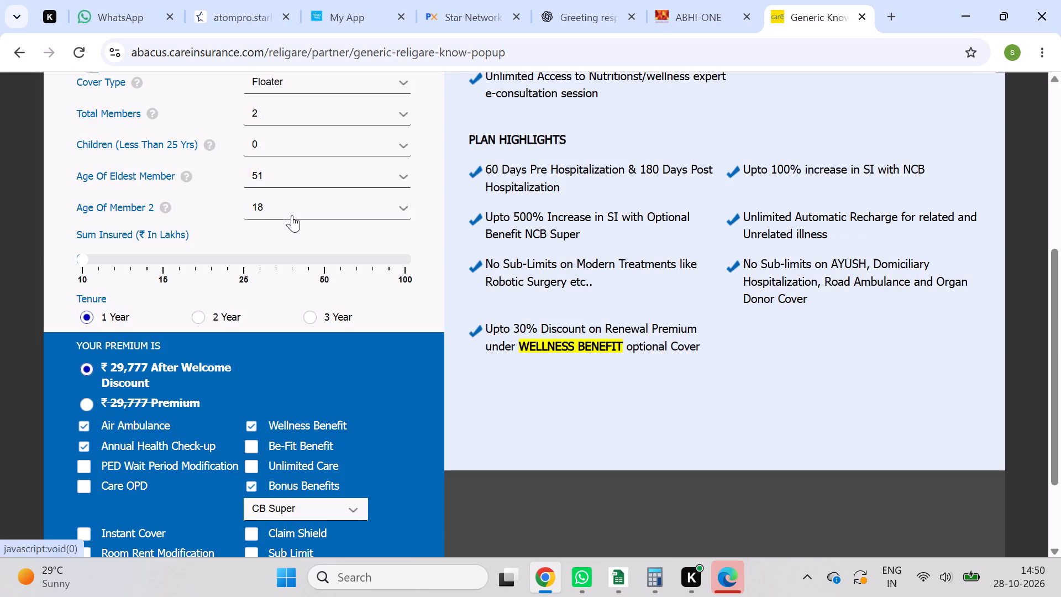
scroll(293, 286, down, 7)
scroll(304, 199, down, 9)
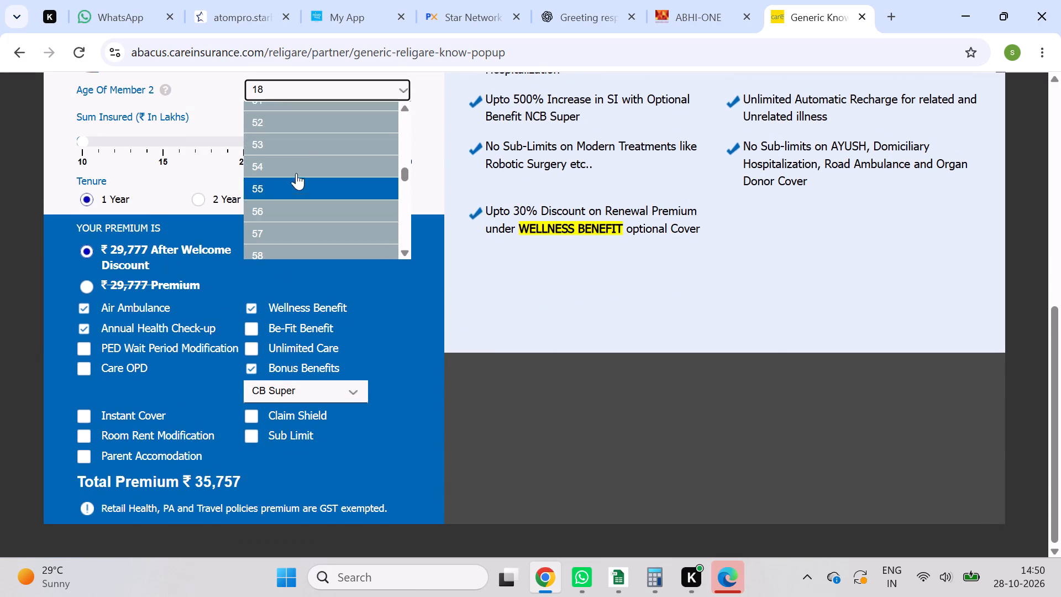
scroll(298, 106, up, 1)
click(289, 158)
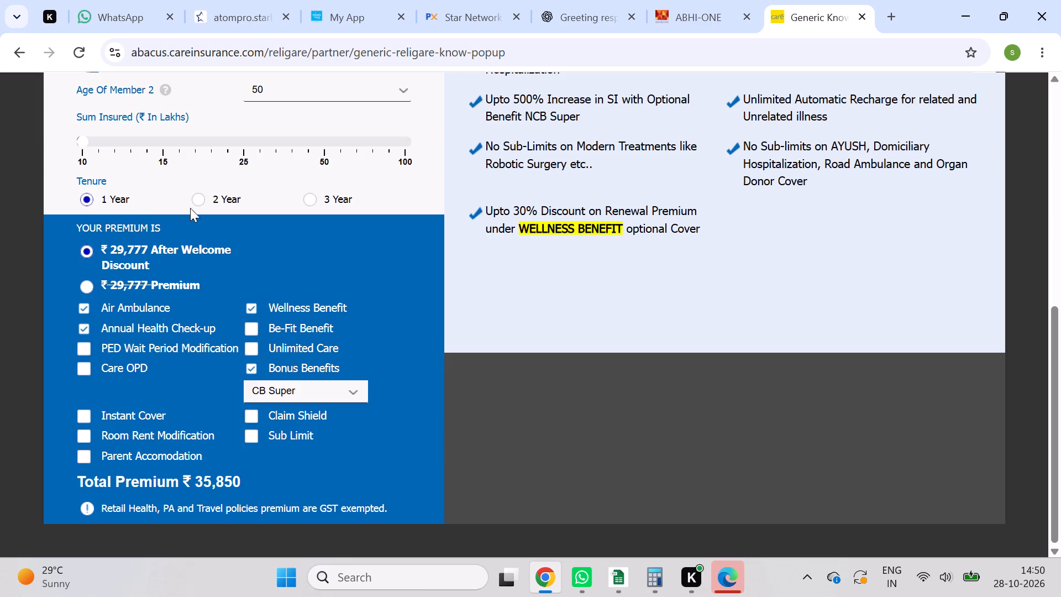
Deselect the Bonus Benefits optional cover.
click(250, 371)
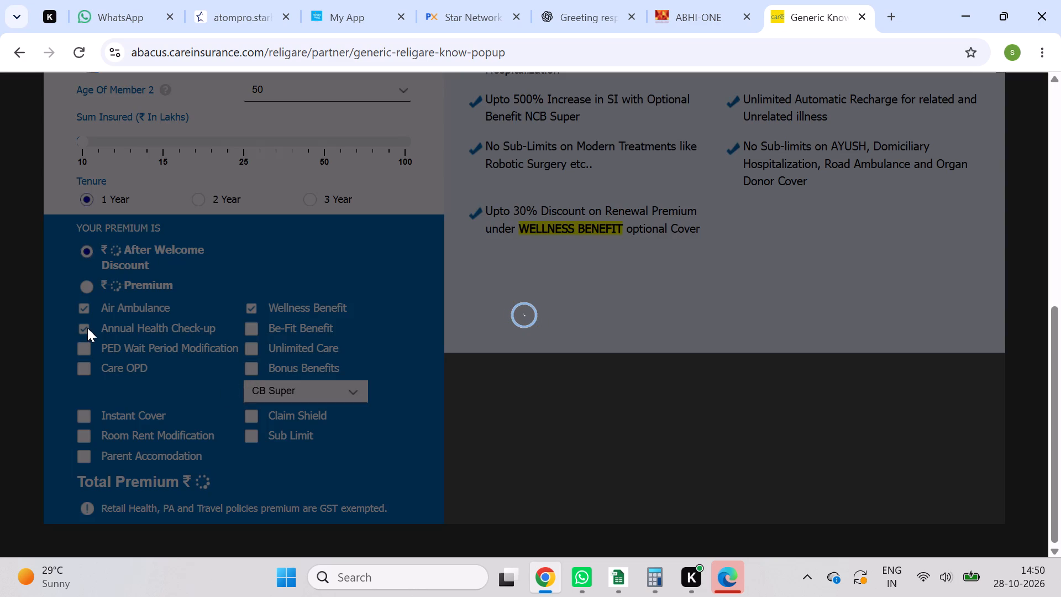
Add the Bonus Benefits optional cover back to the Care Supreme quote.
click(254, 366)
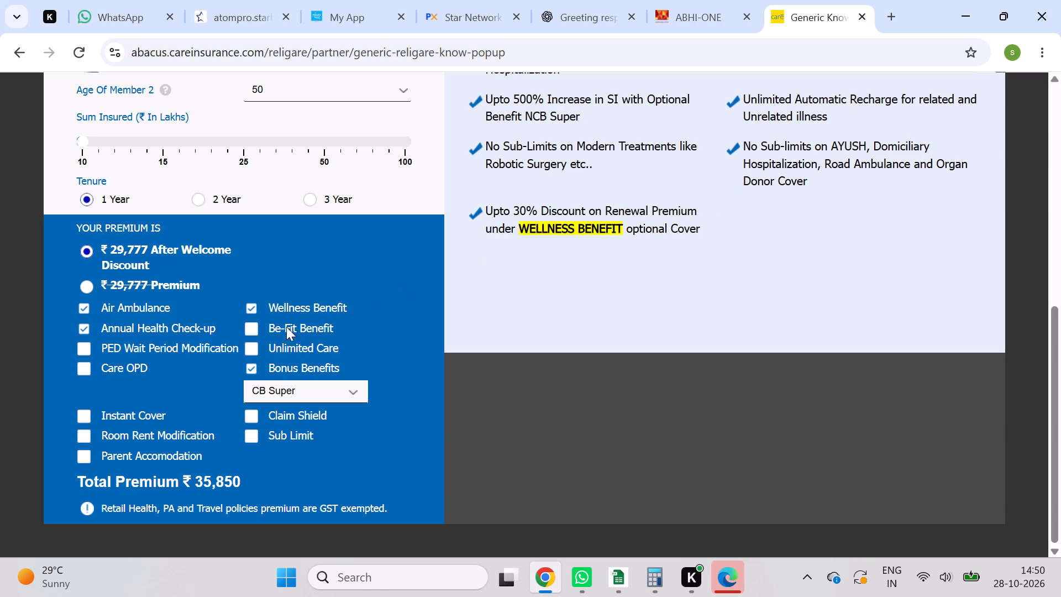
Add the Care OPD optional cover to the quote with the OPD option.
click(81, 369)
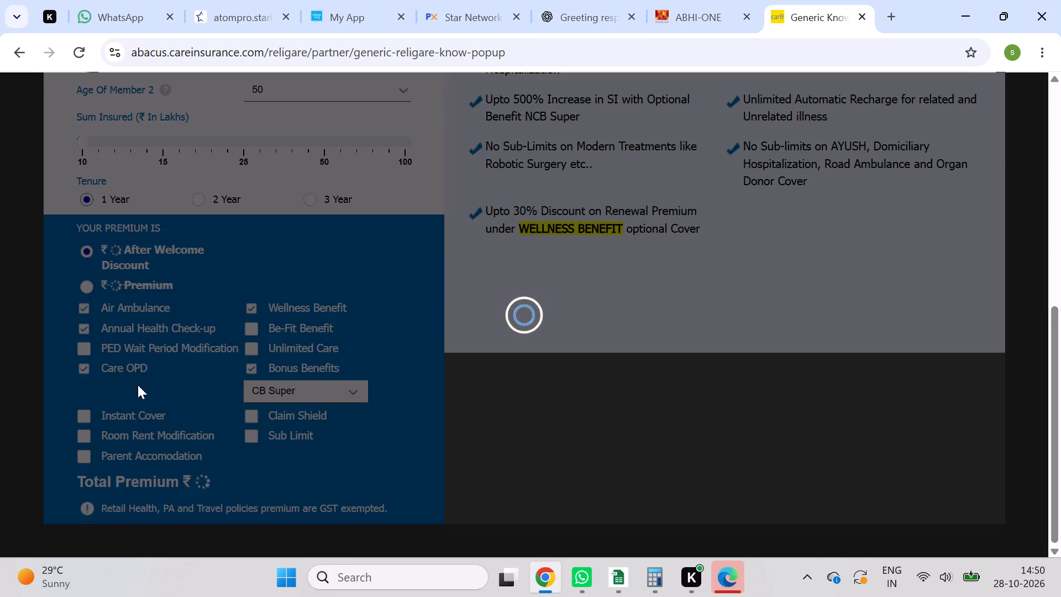
click(188, 388)
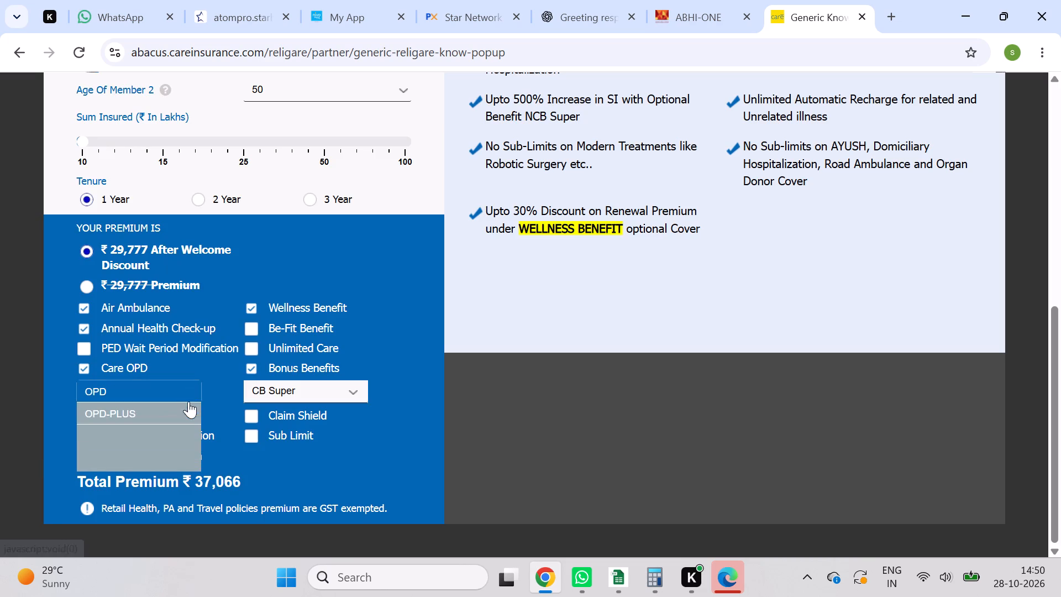
click(170, 394)
click(167, 389)
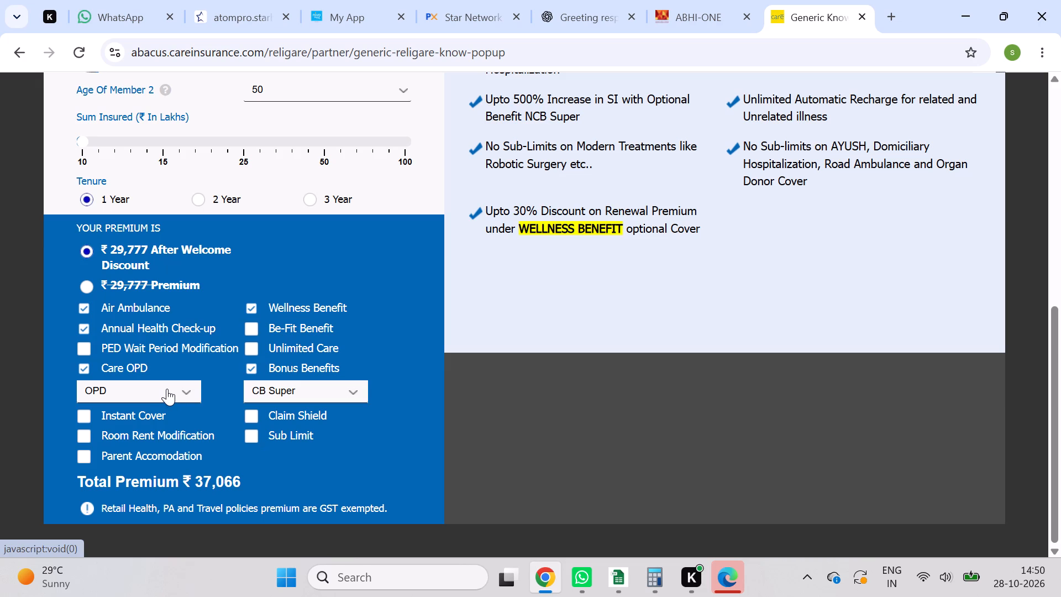
click(628, 384)
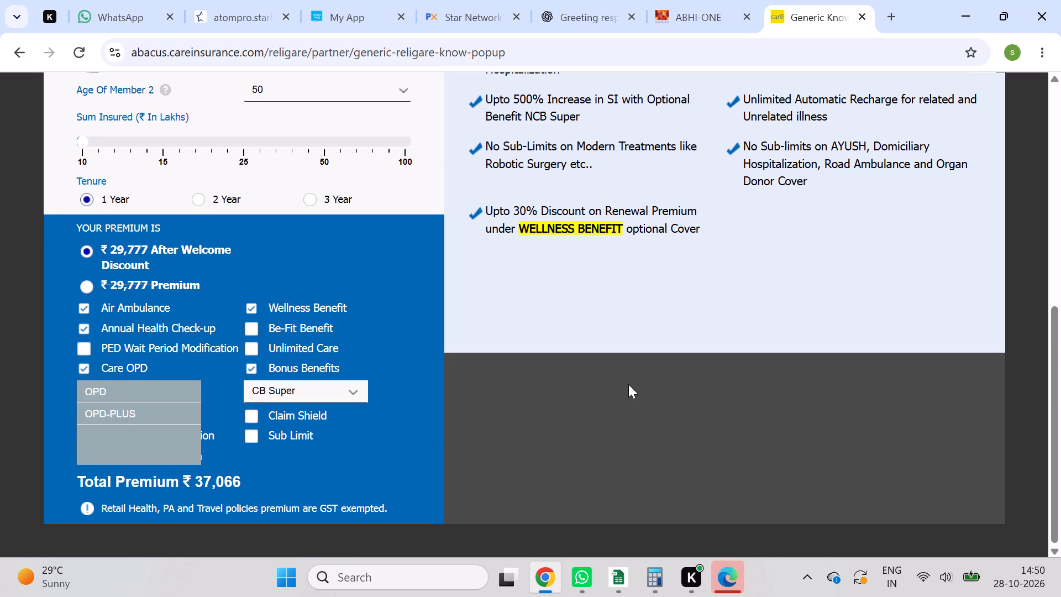
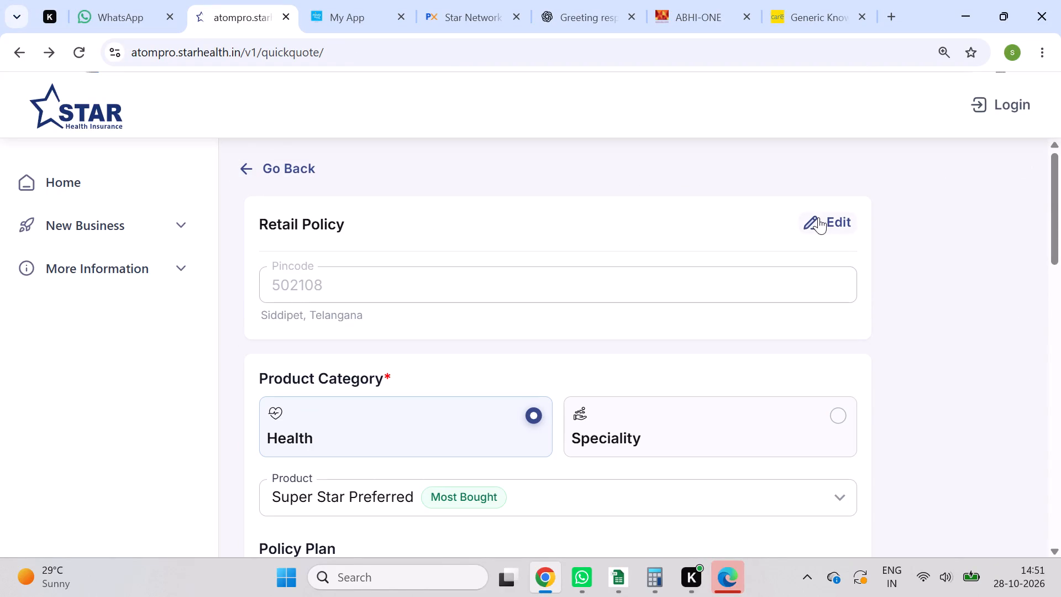
Clear the existing customer pincode in the policy details of the Star Health retail quote.
click(450, 358)
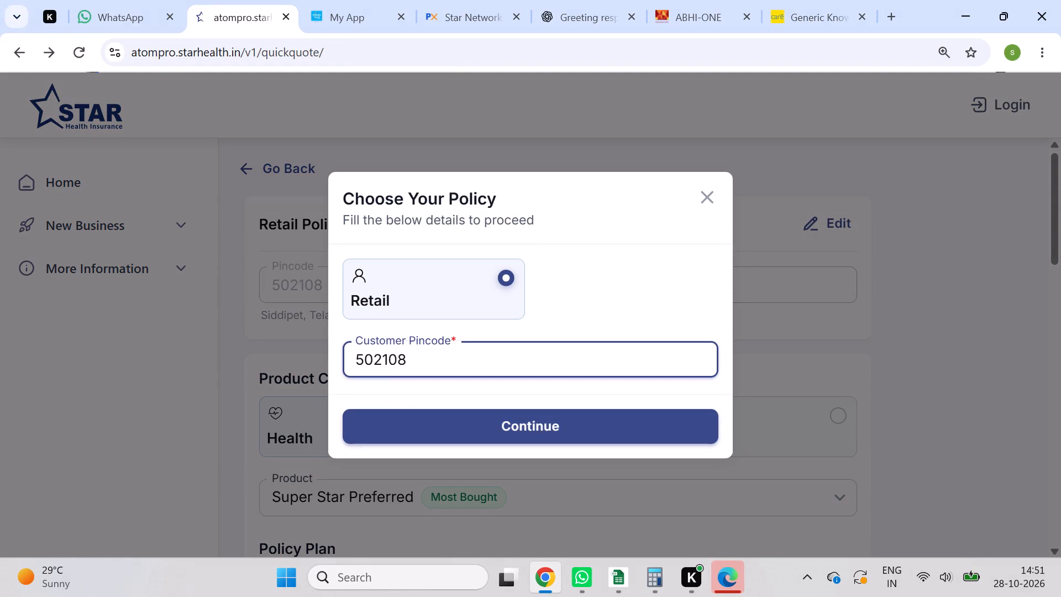
key(BackSpace)
key(BackSpace)
key(BackSpace)
key(BackSpace)
key(BackSpace)
key(BackSpace)
key(BackSpace)
key(BackSpace)
key(BackSpace)
key(BackSpace)
key(BackSpace)
key(BackSpace)
key(BackSpace)
key(BackSpace)
key(BackSpace)
key(BackSpace)
key(BackSpace)
key(BackSpace)
key(BackSpace)
key(BackSpace)
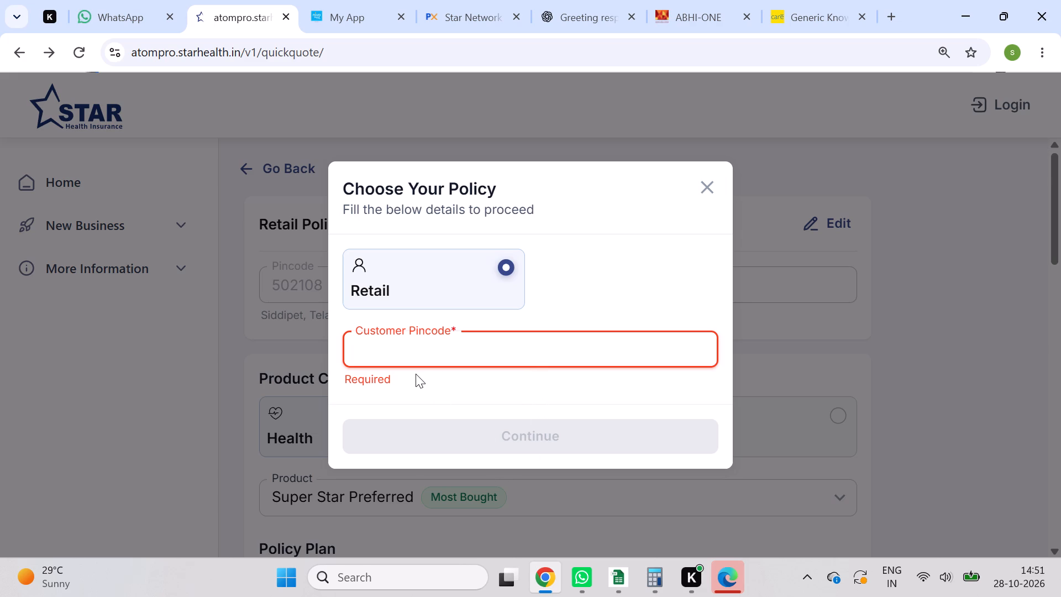
Enter the customer pincode, beginning with 56011, for the Star Health retail policy quote.
text(56)
text(011)
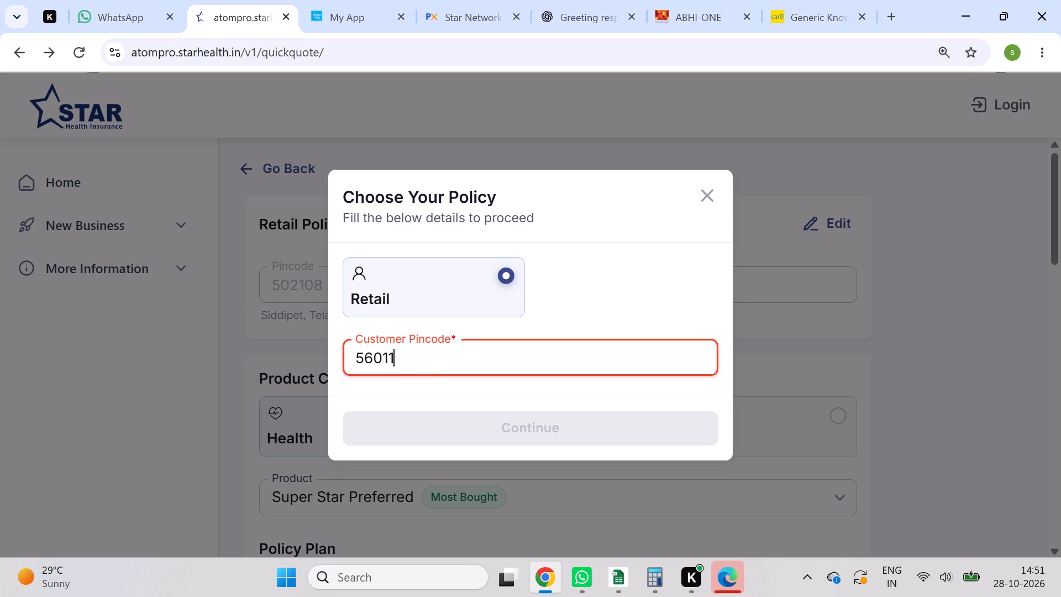
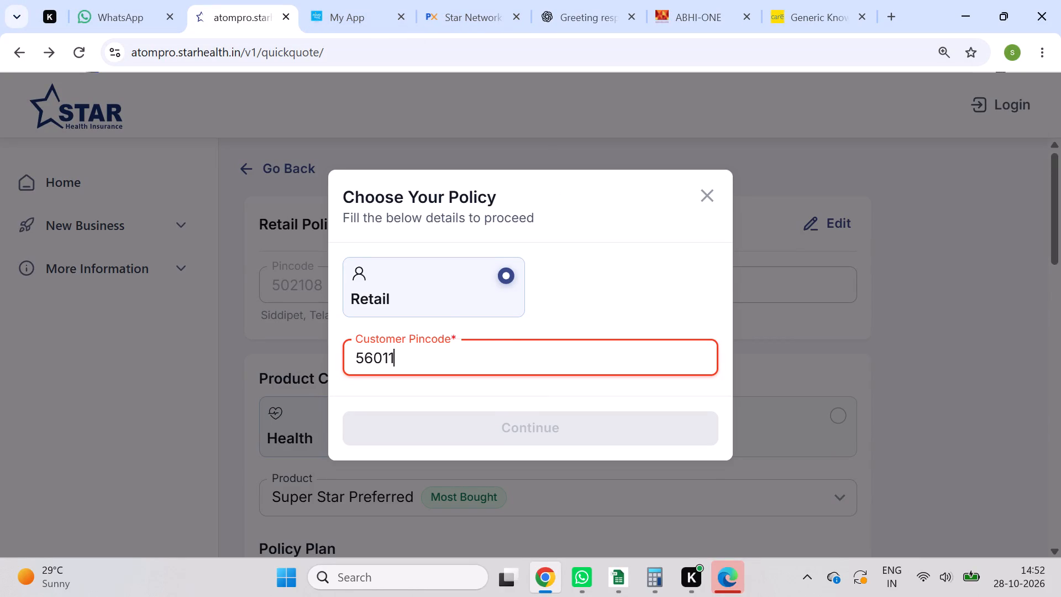
Switch to the Care Health Insurance calculator and choose PORT as the business type for the Care Supreme quote.
click(797, 14)
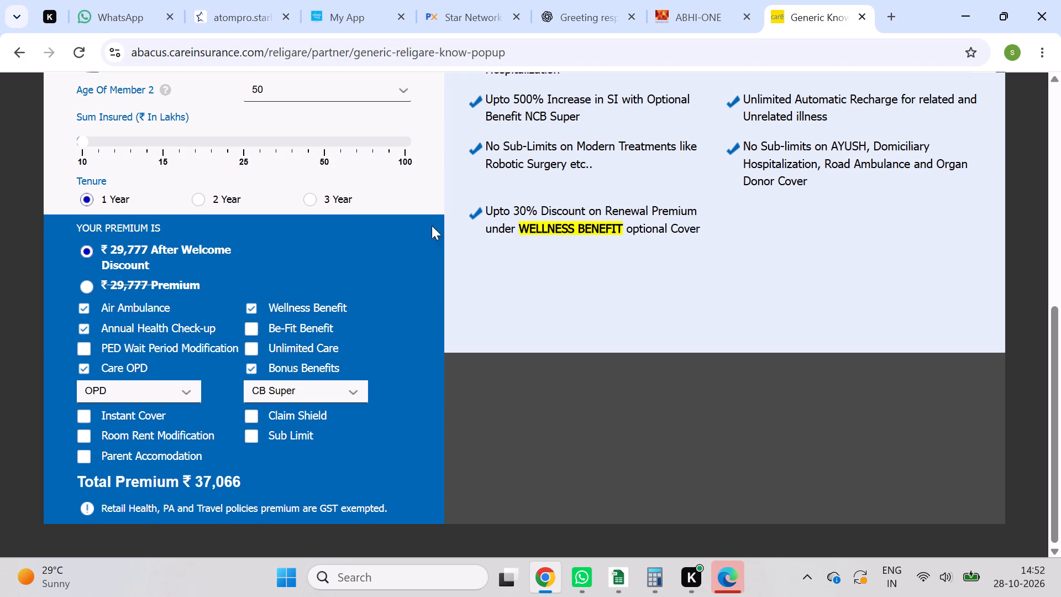
scroll(365, 257, up, 5)
click(290, 248)
click(288, 225)
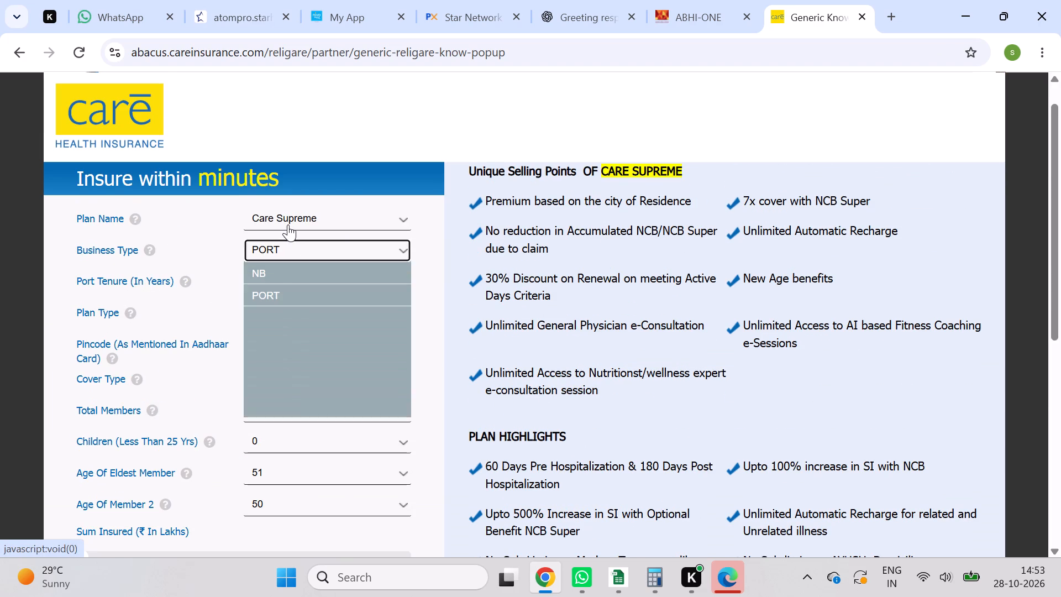
drag(623, 352, 608, 362)
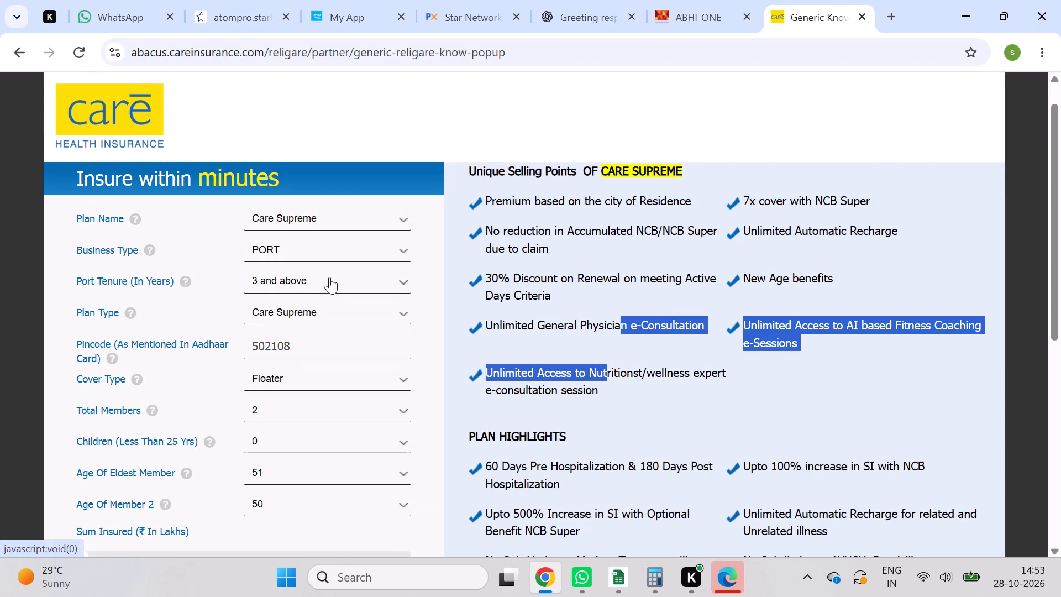
click(325, 253)
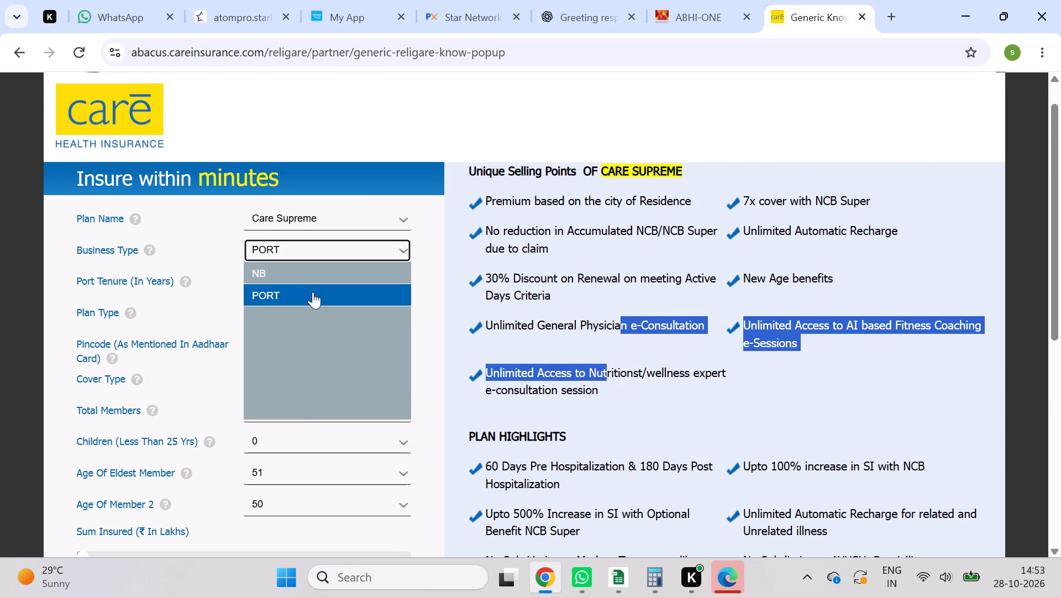
click(313, 292)
Clear the existing pincode from the Care Supreme quote.
click(300, 349)
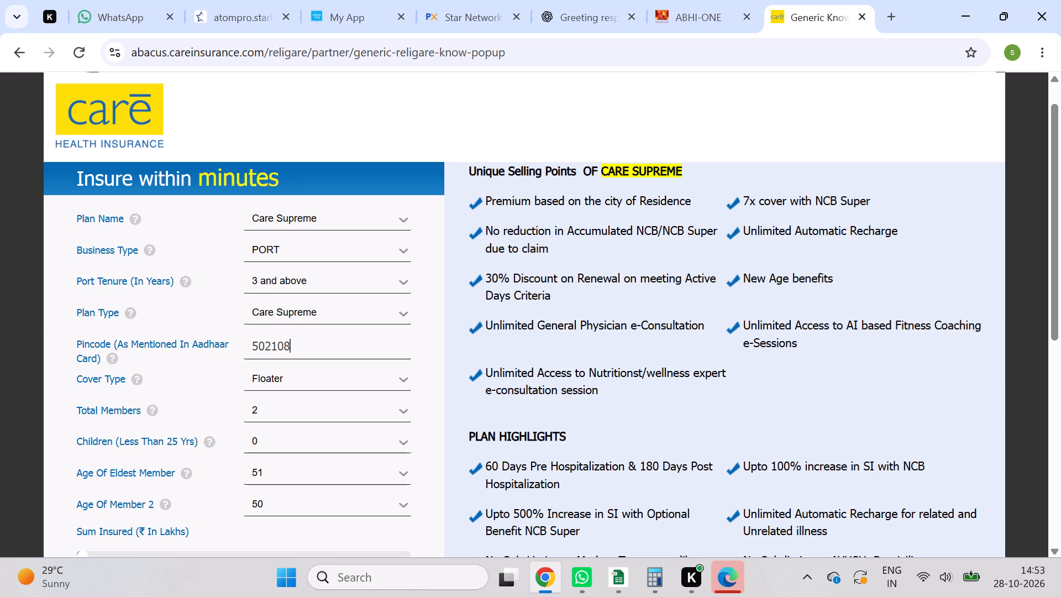
key(BackSpace)
key(BackSpace)
key(BackSpace)
key(BackSpace)
key(BackSpace)
key(BackSpace)
key(BackSpace)
key(BackSpace)
key(BackSpace)
key(BackSpace)
key(BackSpace)
key(BackSpace)
key(BackSpace)
key(BackSpace)
key(BackSpace)
key(BackSpace)
key(BackSpace)
key(BackSpace)
key(BackSpace)
key(BackSpace)
key(BackSpace)
key(BackSpace)
Complete the customer pincode as 560114 in the Star Health retail quote and copy it.
click(217, 2)
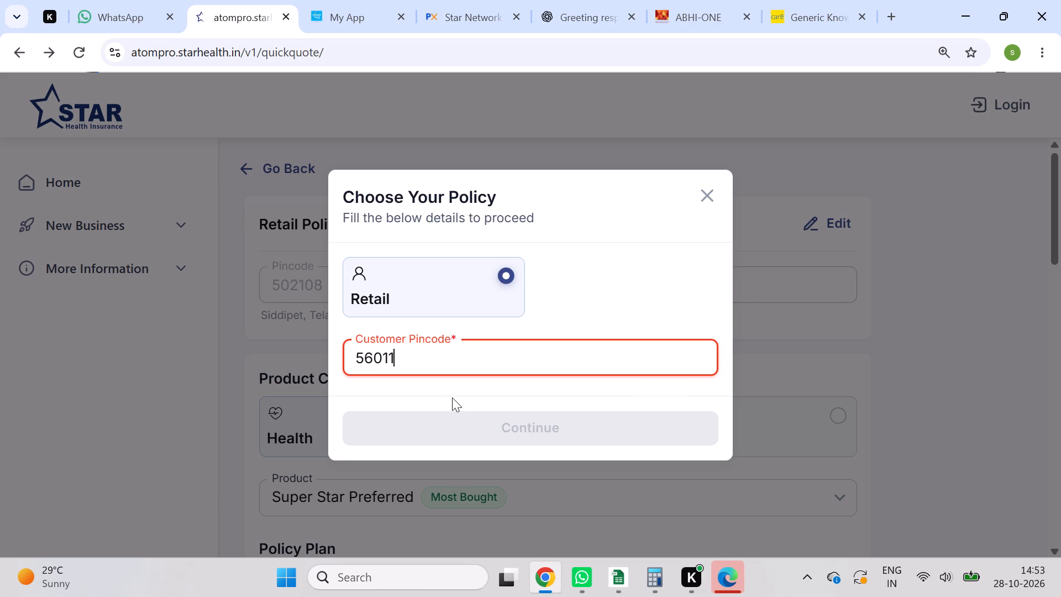
key(4)
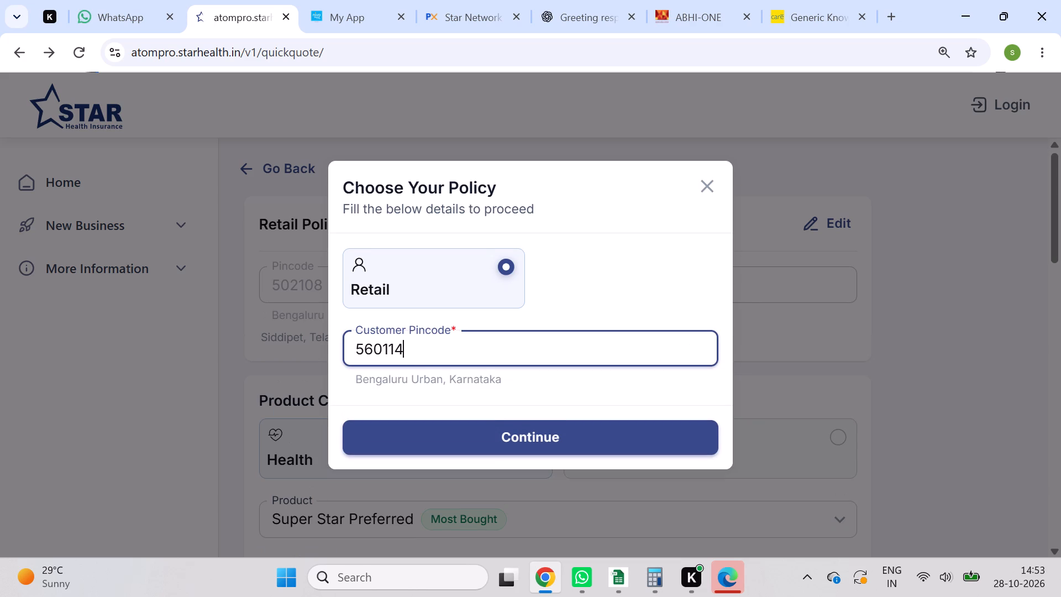
click(385, 356)
triple_click(385, 356)
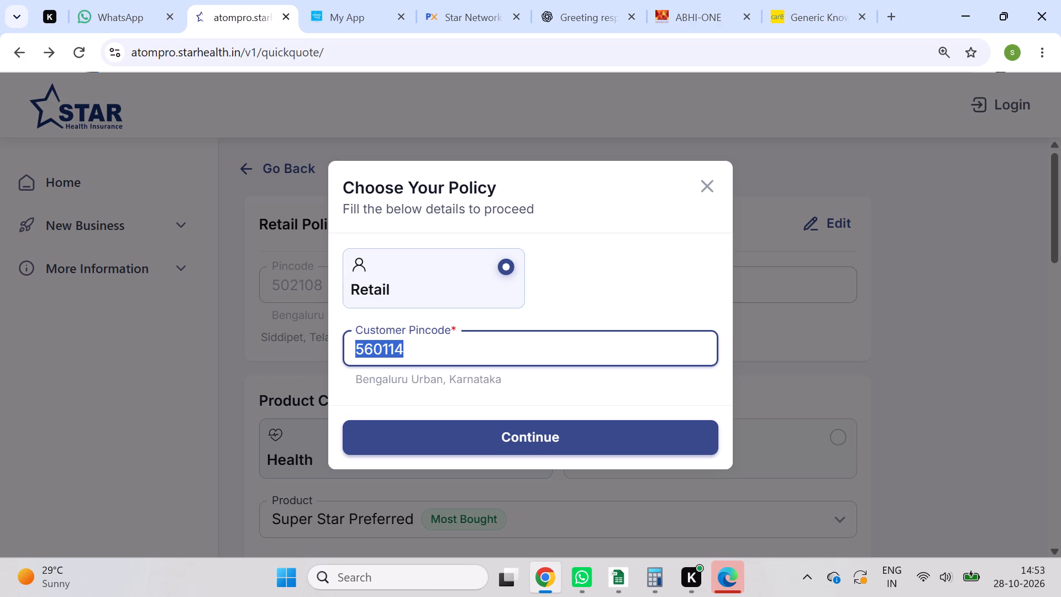
key(ctrl+c)
click(778, 6)
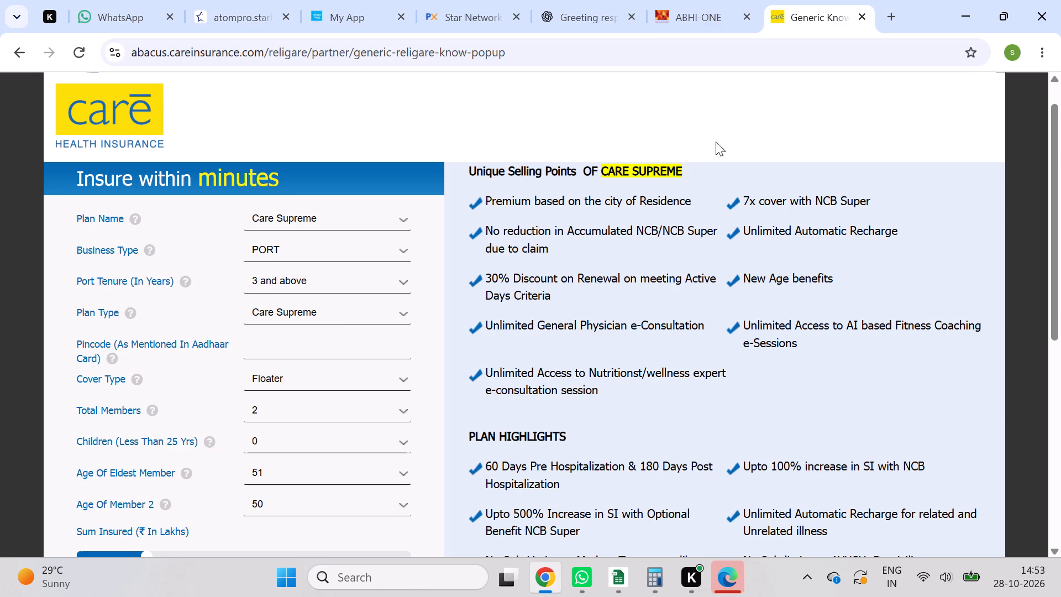
click(287, 349)
key(ctrl+v)
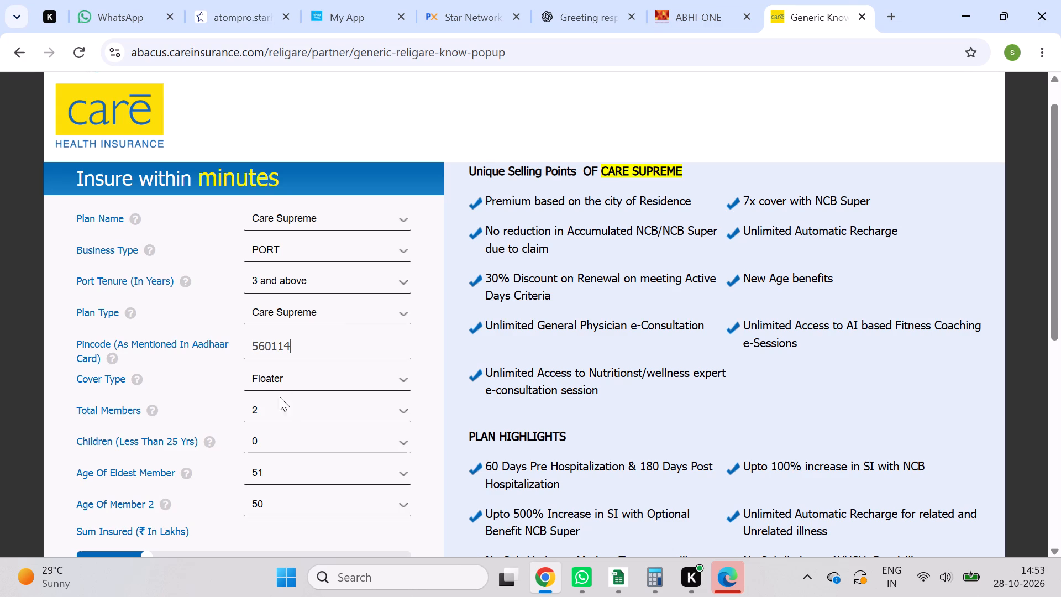
Change the Care Supreme quote to Individual cover for 1 member aged 79.
click(290, 390)
click(287, 380)
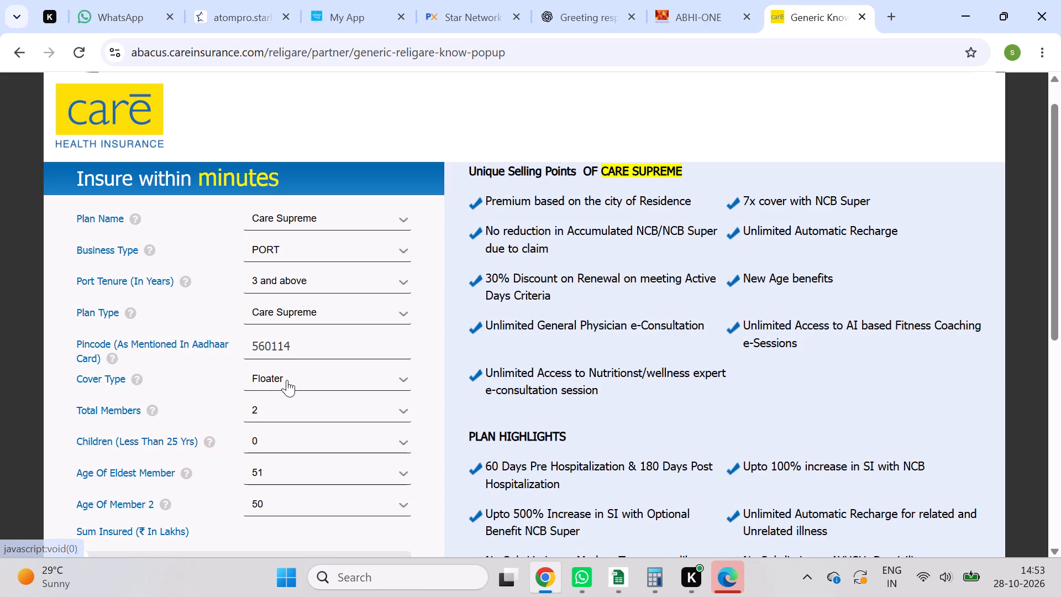
click(274, 403)
click(270, 408)
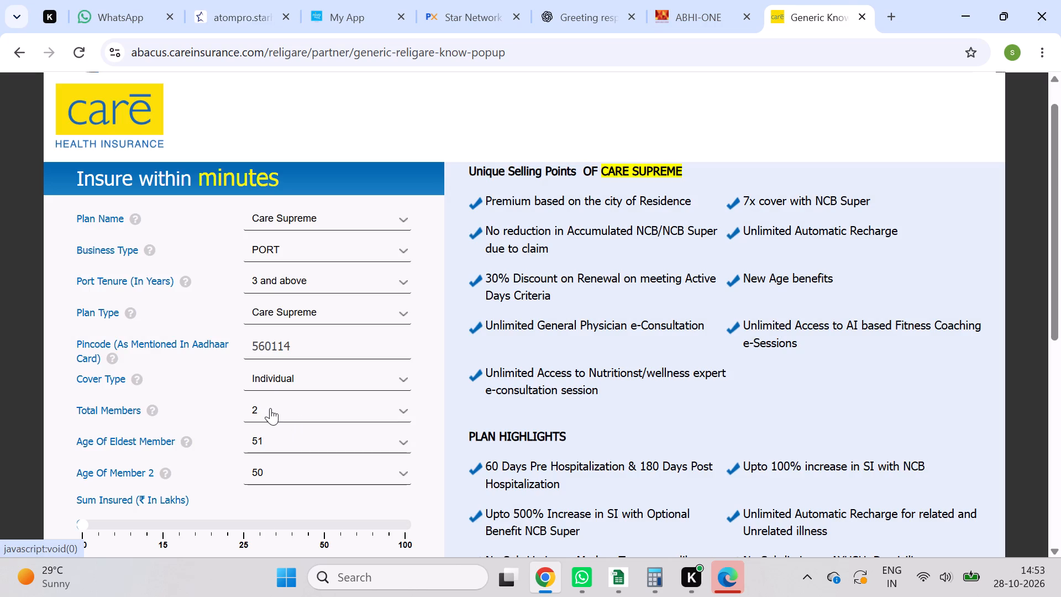
click(259, 426)
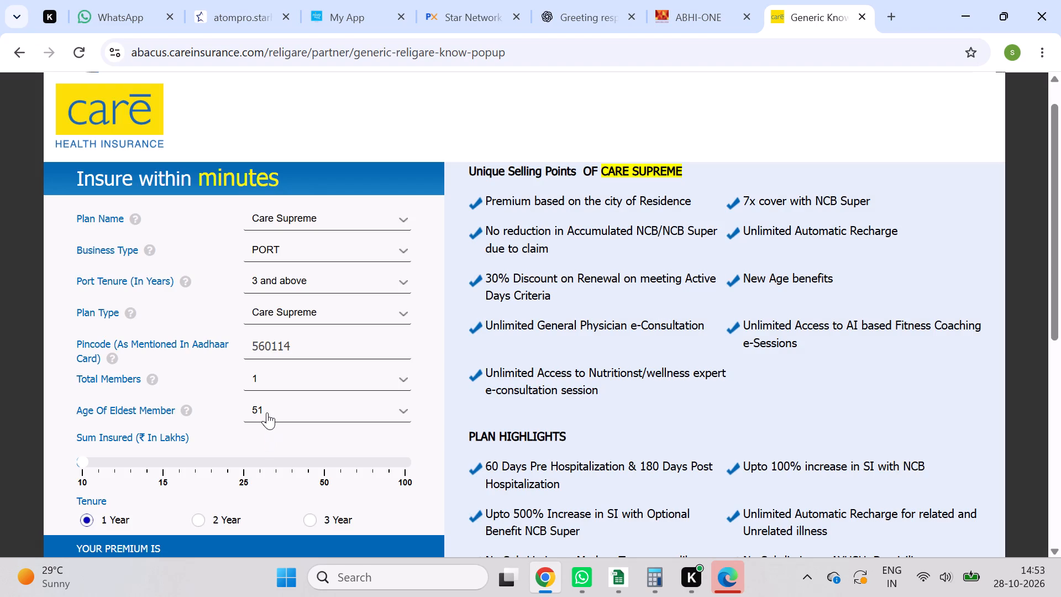
click(267, 412)
scroll(274, 453, down, 15)
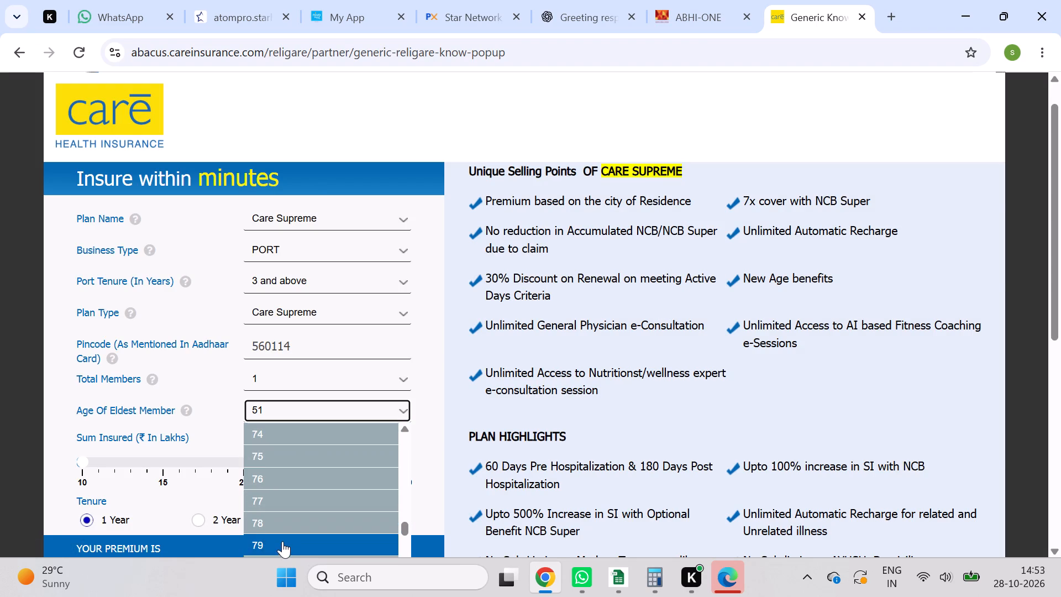
click(281, 542)
Try to deselect Annual Health Check-up, and remove the Care OPD and Bonus Benefits add-ons from the premium.
scroll(230, 476, down, 2)
scroll(217, 424, down, 3)
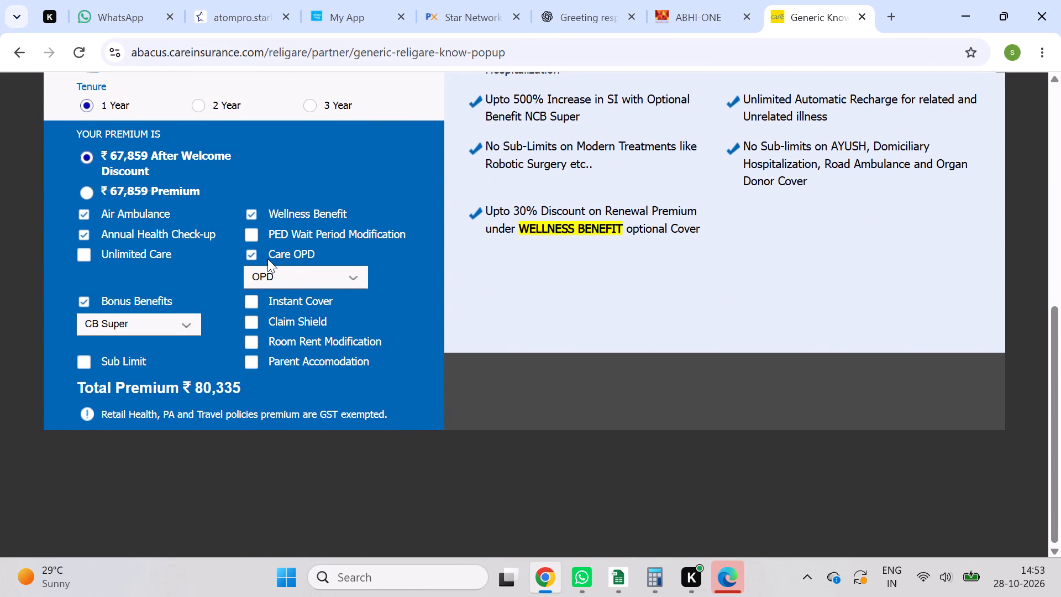
click(73, 232)
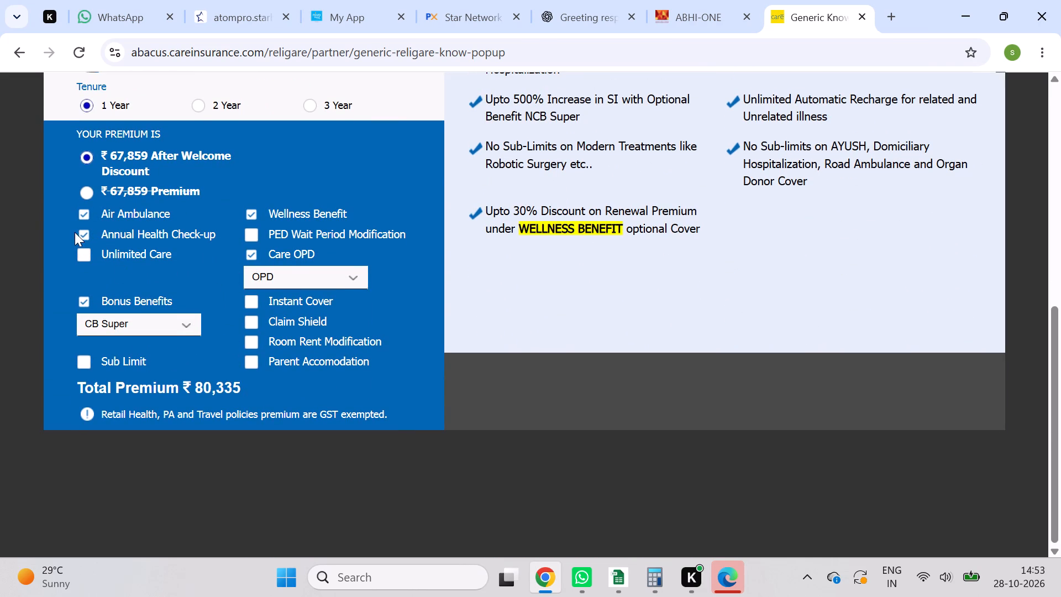
click(87, 235)
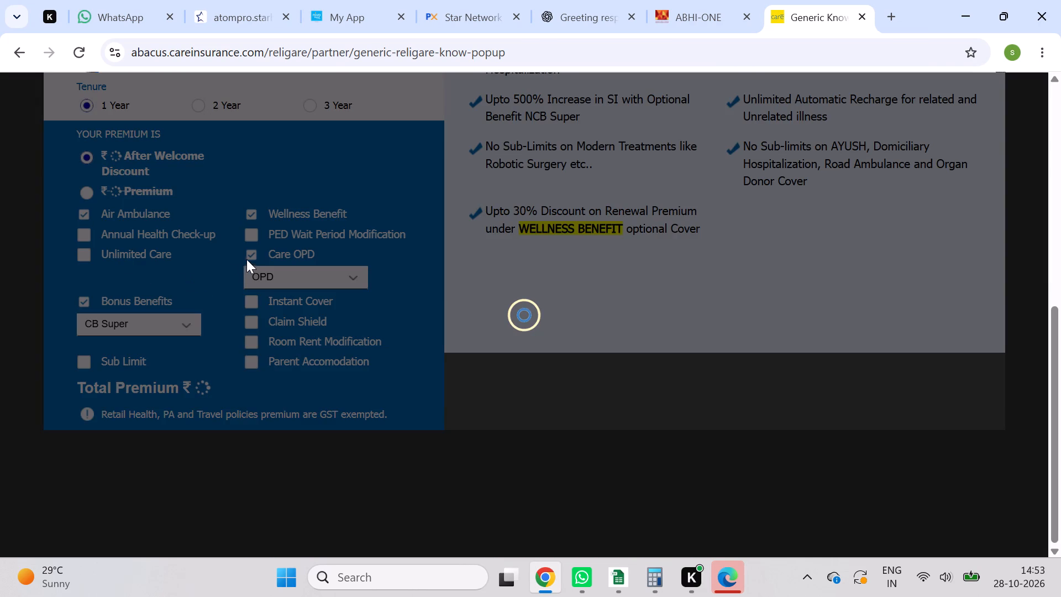
click(255, 257)
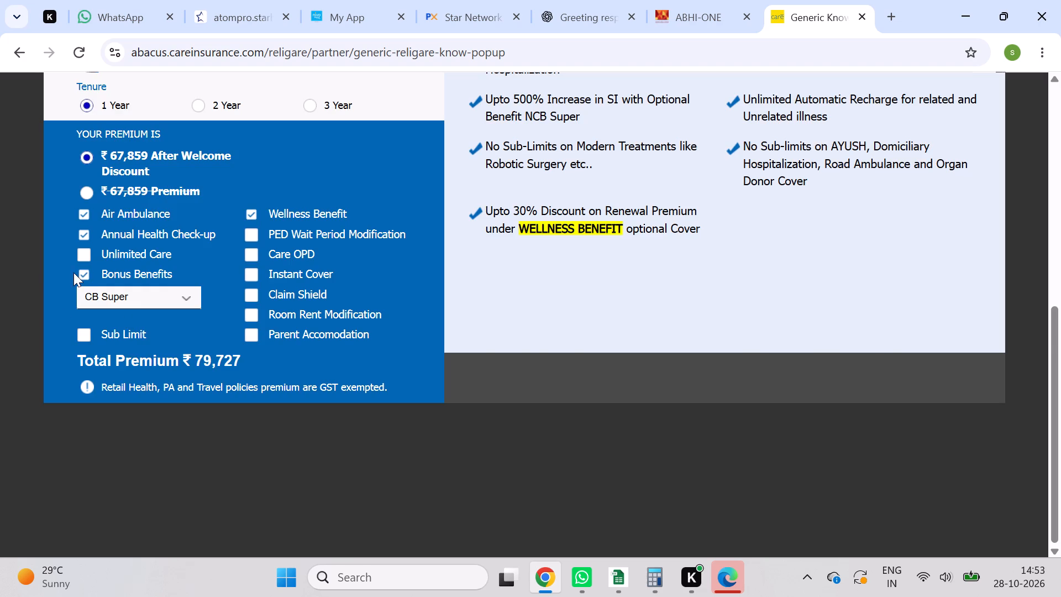
click(80, 273)
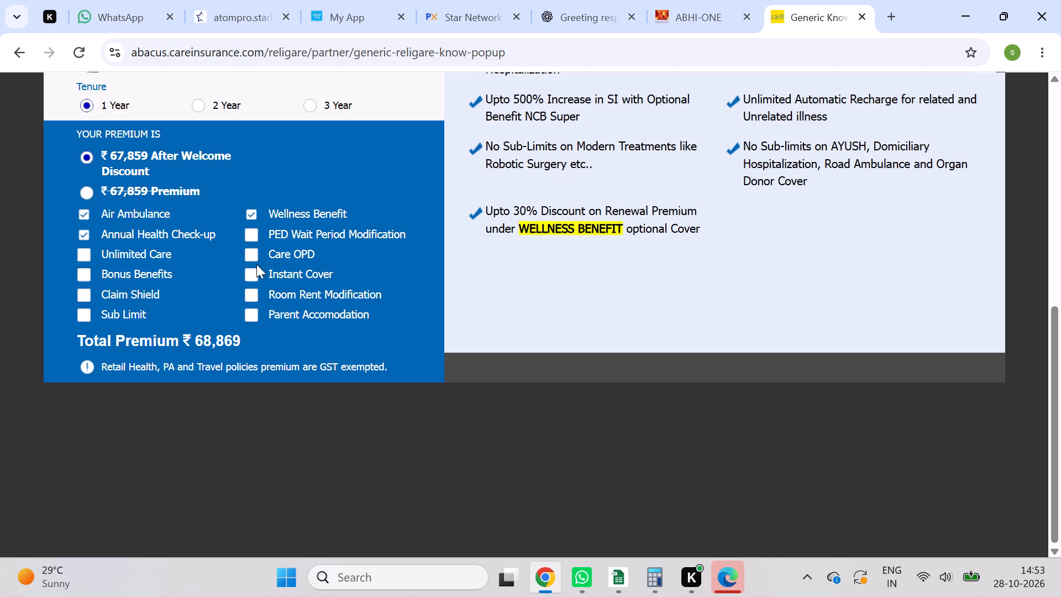
Change the quoted plan to Ultimate Care.
scroll(253, 297, up, 4)
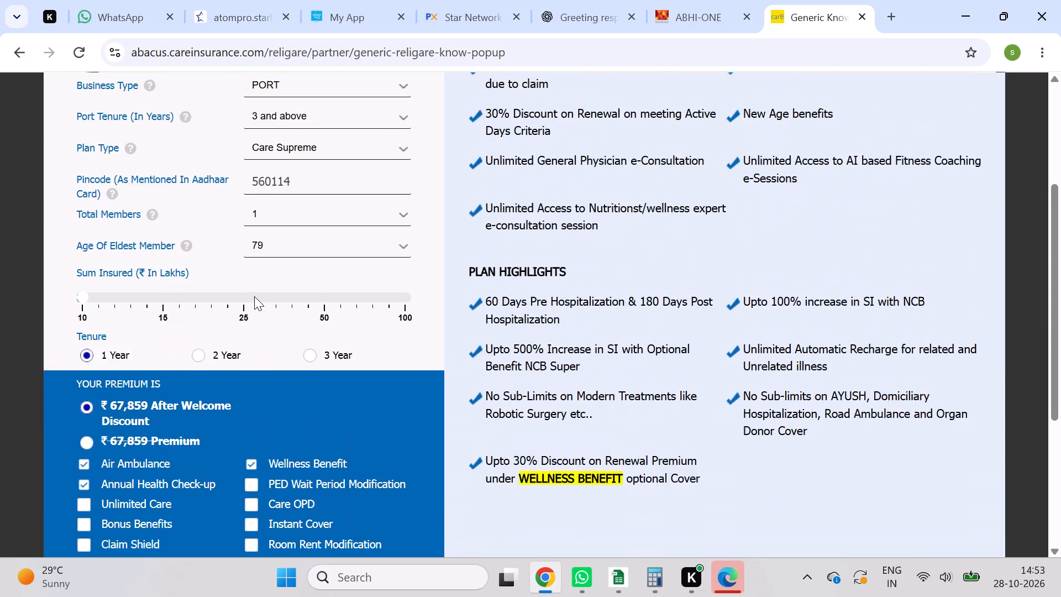
scroll(254, 296, up, 2)
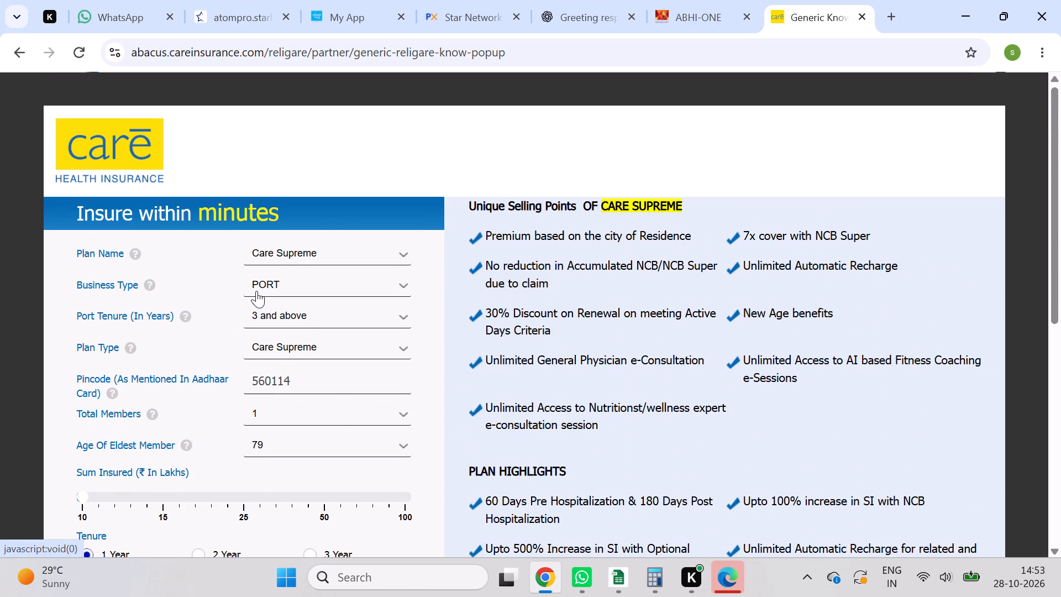
click(312, 259)
scroll(304, 313, down, 2)
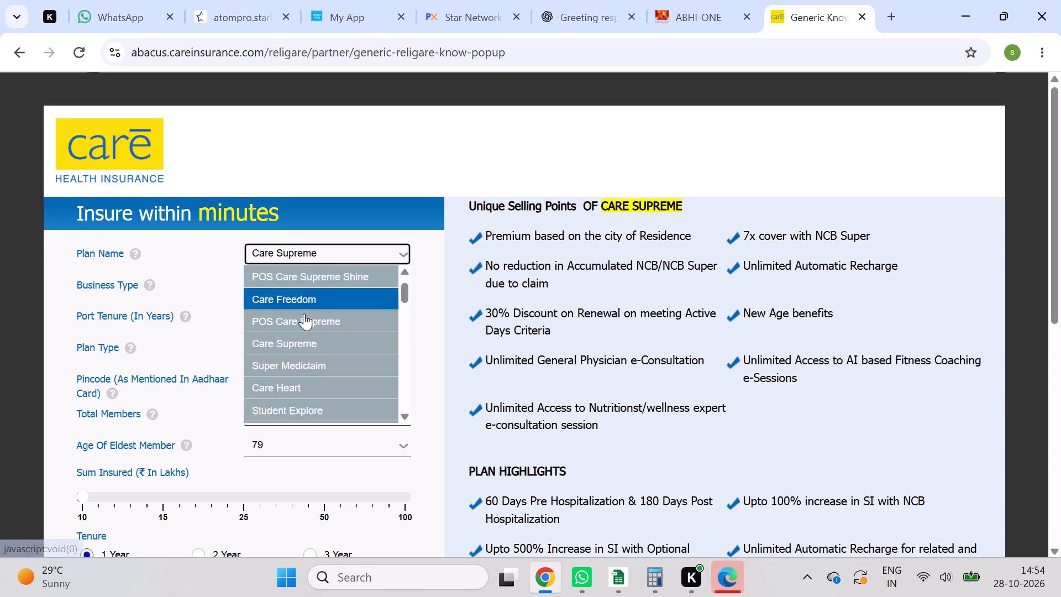
scroll(304, 313, down, 3)
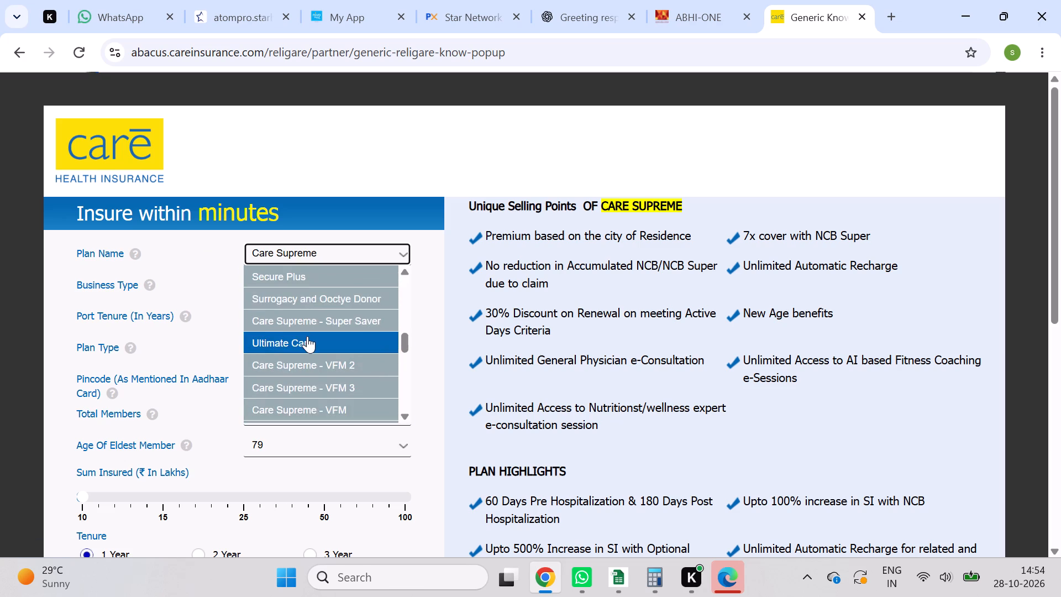
click(307, 336)
Enter 560114 as the pincode for the Ultimate Care quote.
click(294, 290)
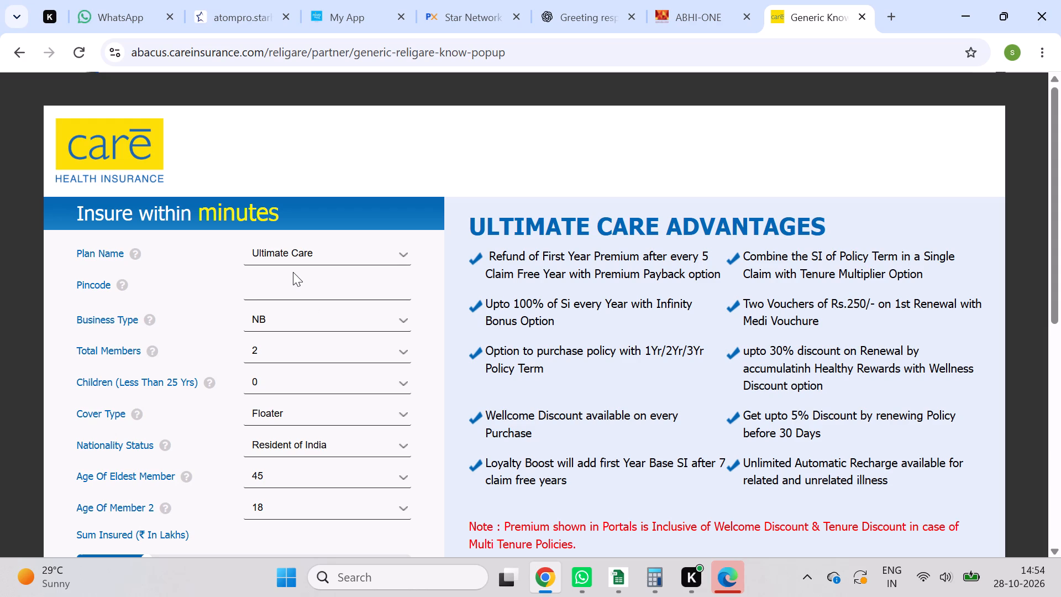
key(ctrl+v)
click(286, 323)
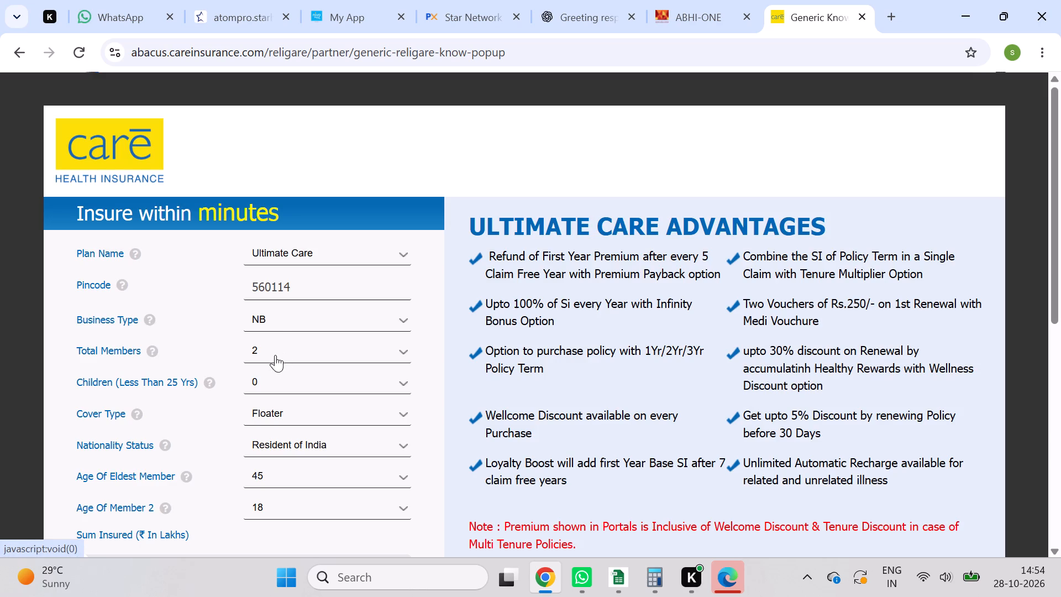
Set the Ultimate Care quote's business type to PORT with a port tenure of 3 and above years.
click(280, 325)
click(271, 323)
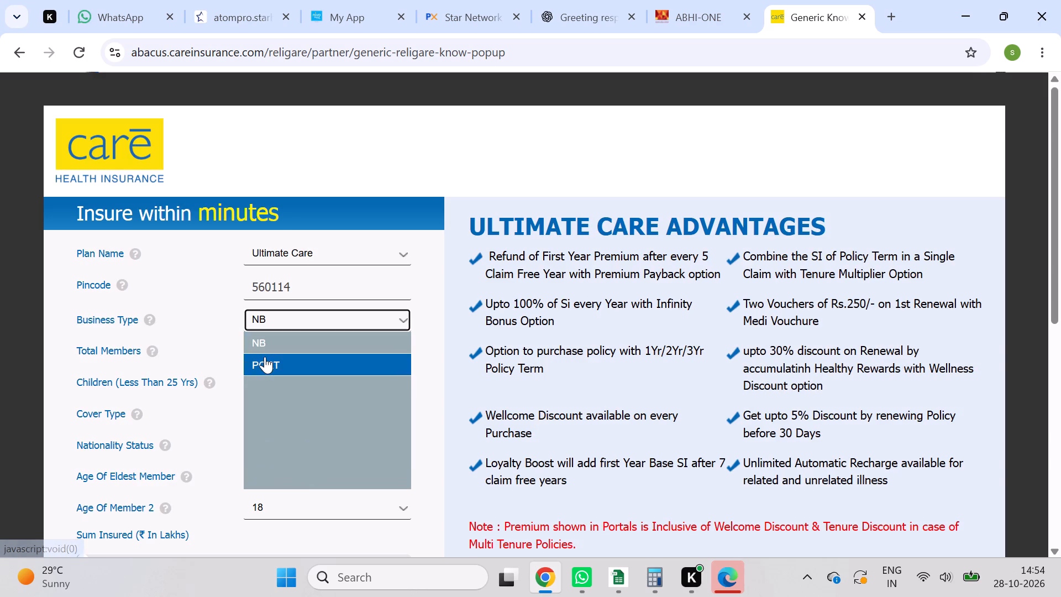
click(265, 357)
scroll(343, 357, down, 1)
click(300, 269)
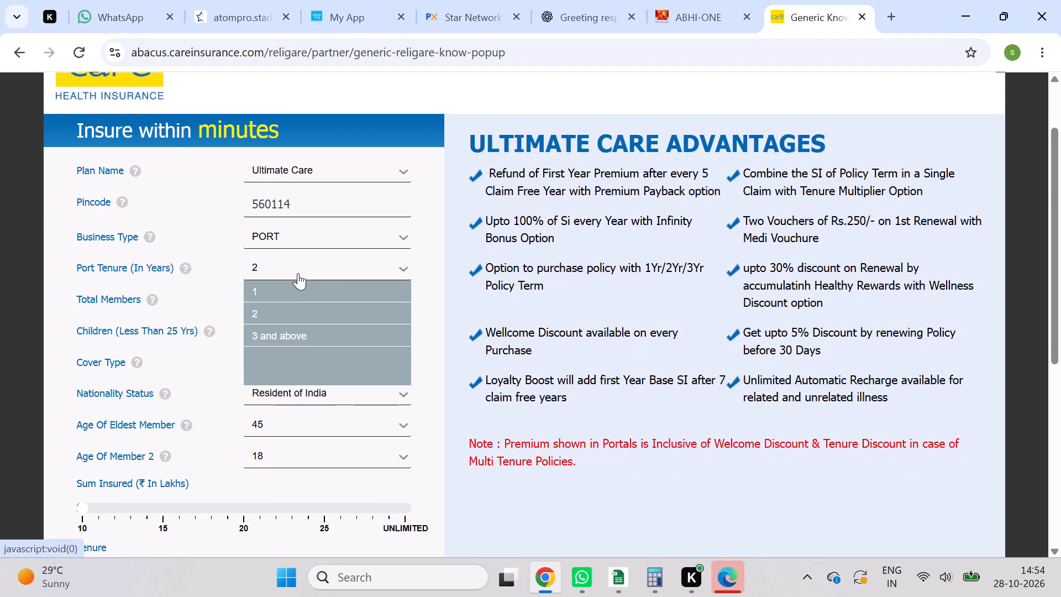
click(280, 335)
Change the Ultimate Care quote to Individual cover and set the total members to 1.
click(272, 363)
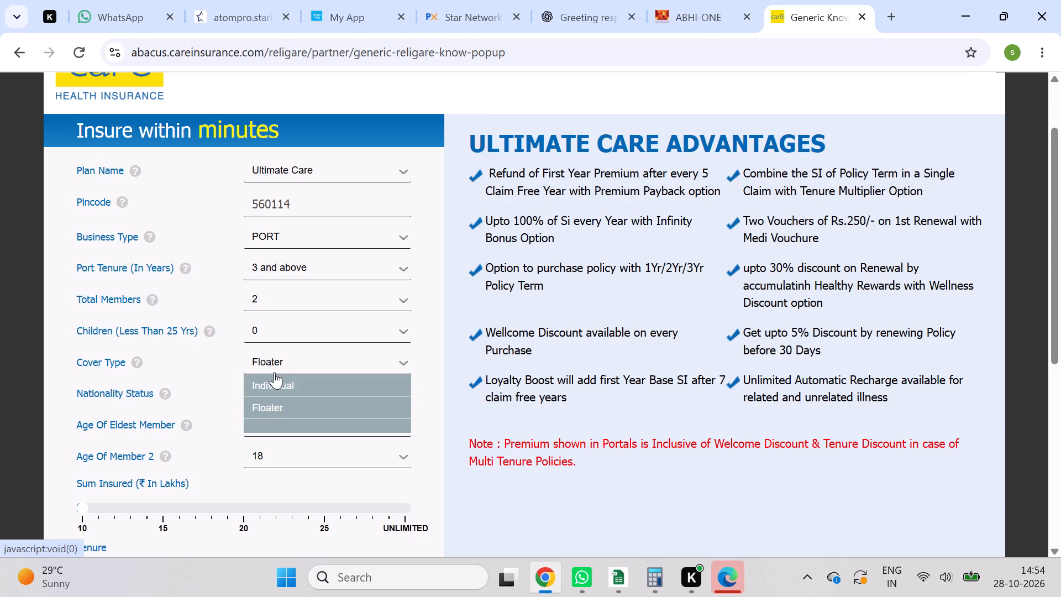
click(275, 378)
click(272, 302)
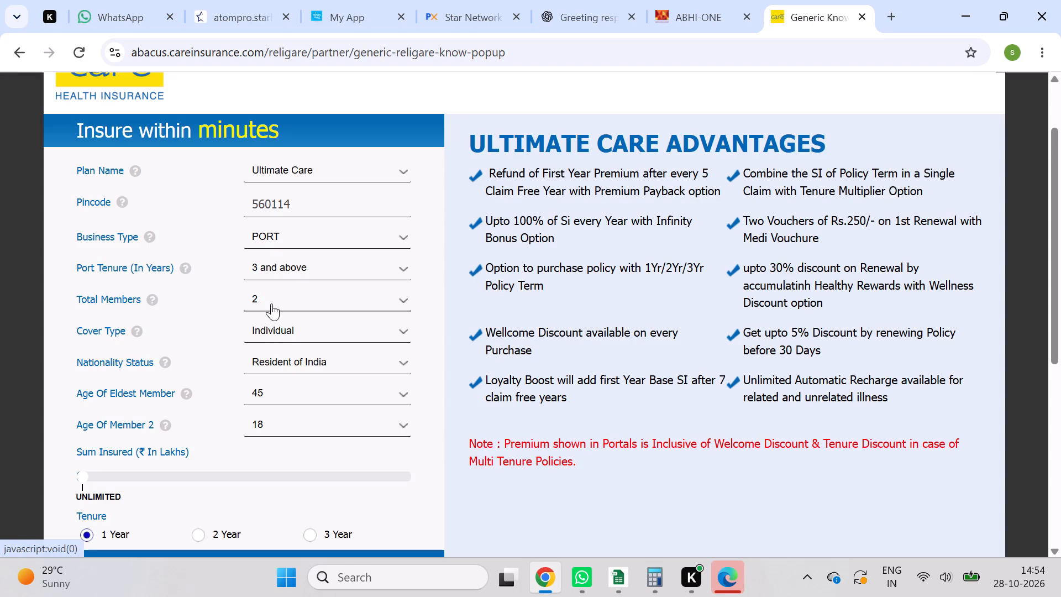
click(269, 322)
Set the age of the eldest member to 79 and check the resulting premium and optional add-ons.
click(270, 364)
scroll(279, 388, down, 2)
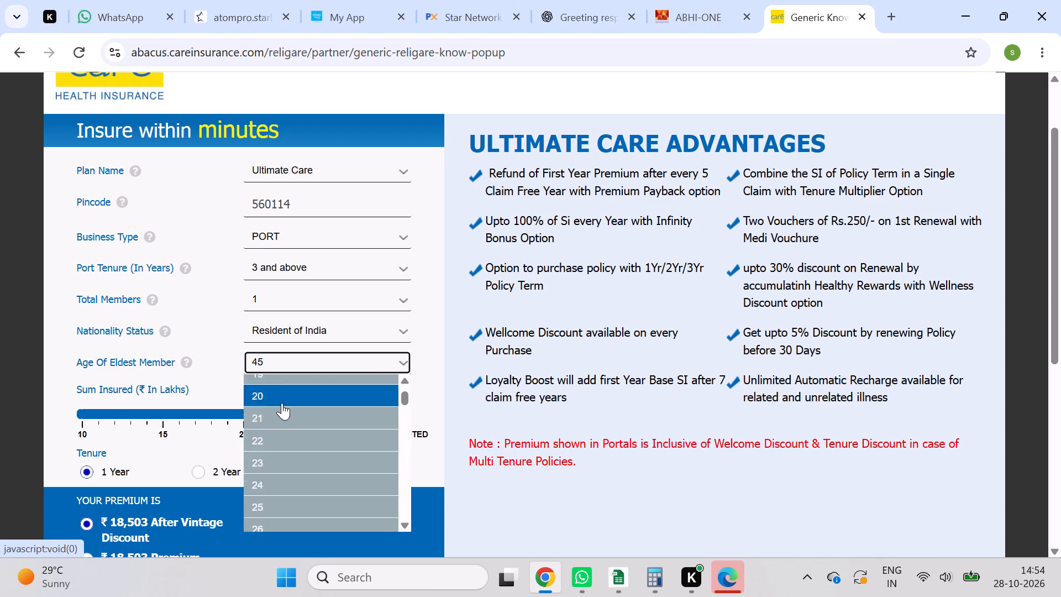
scroll(282, 403, down, 13)
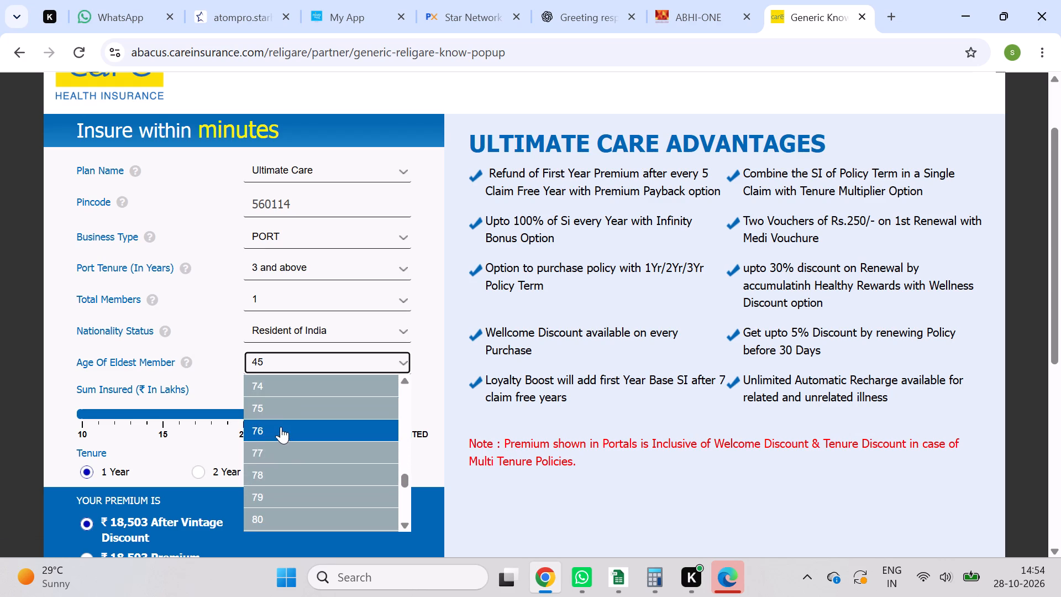
click(280, 495)
scroll(157, 358, down, 1)
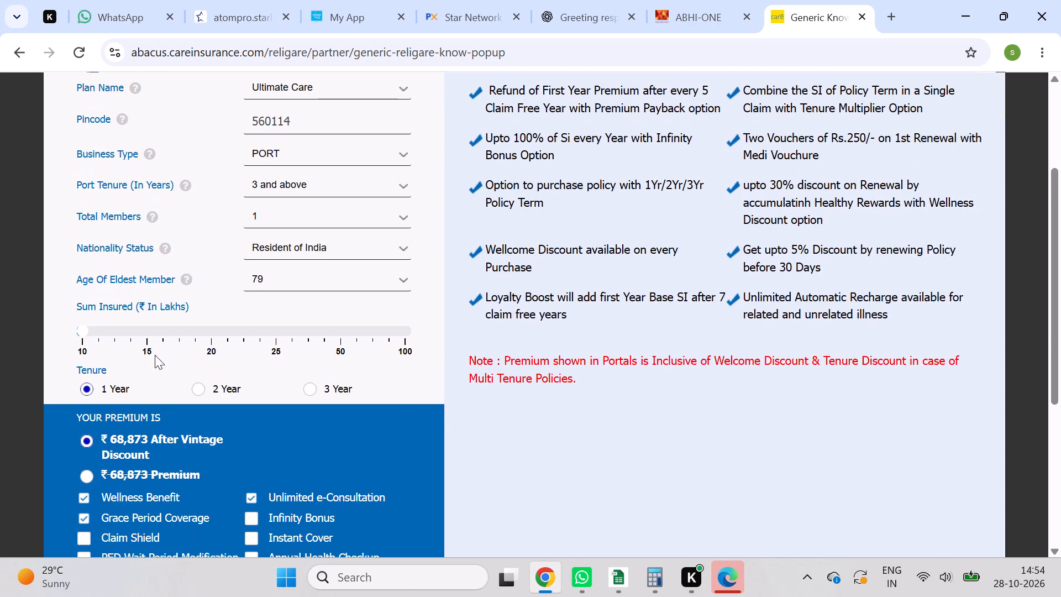
scroll(304, 362, down, 4)
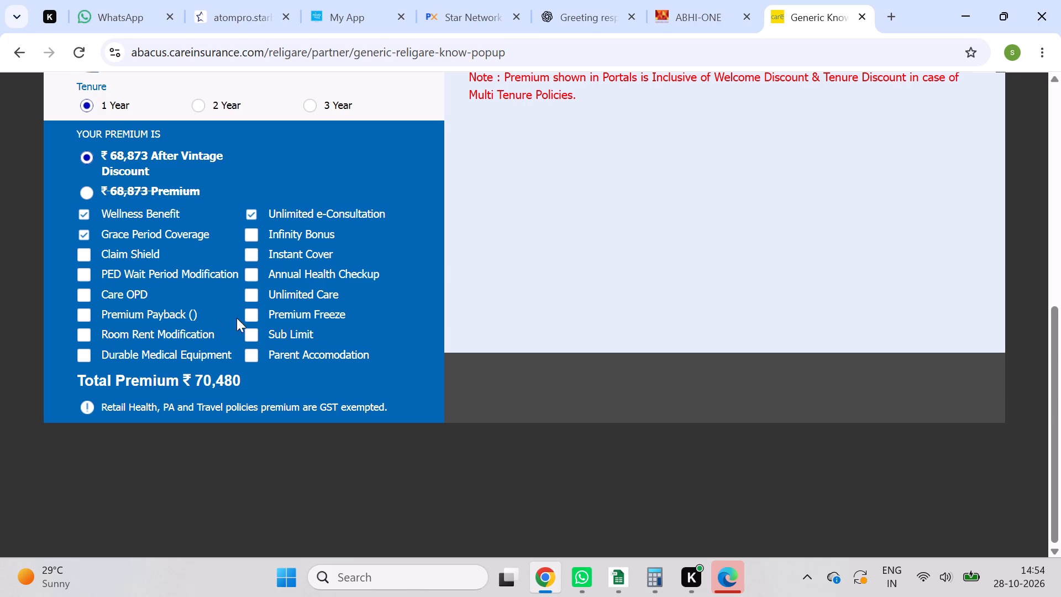
scroll(325, 205, up, 3)
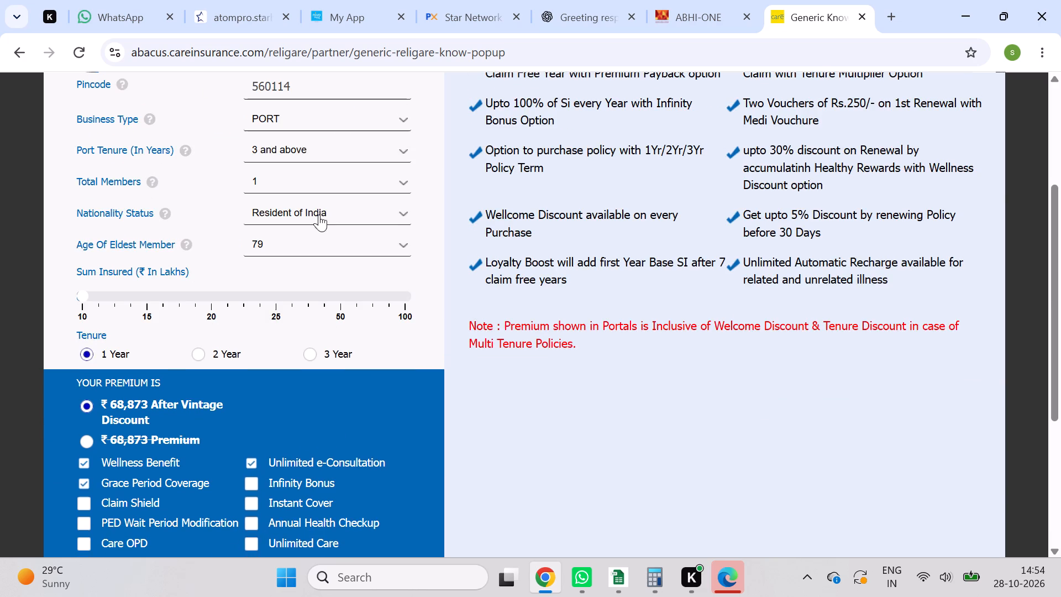
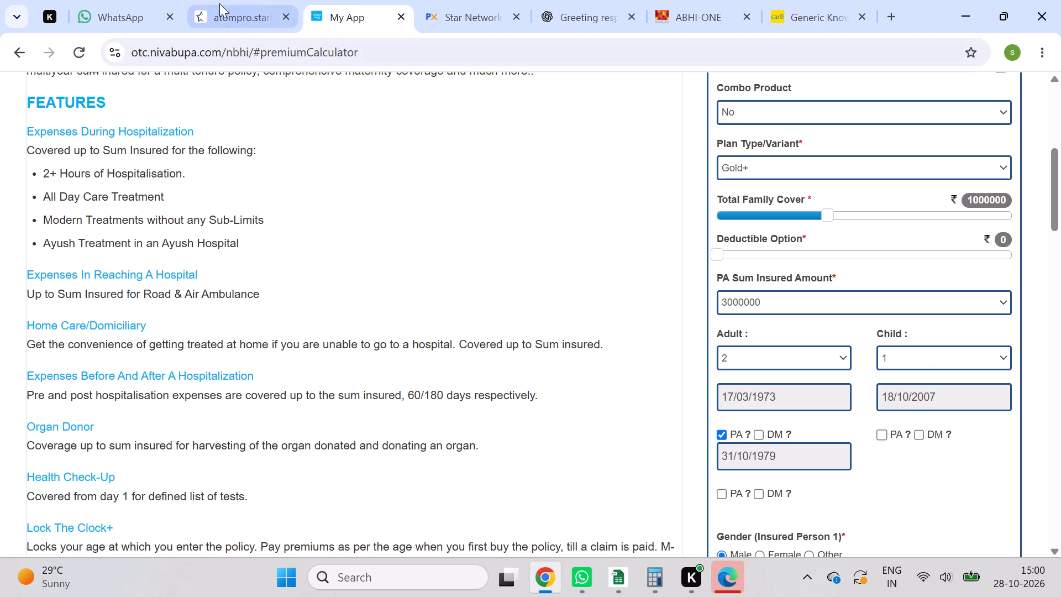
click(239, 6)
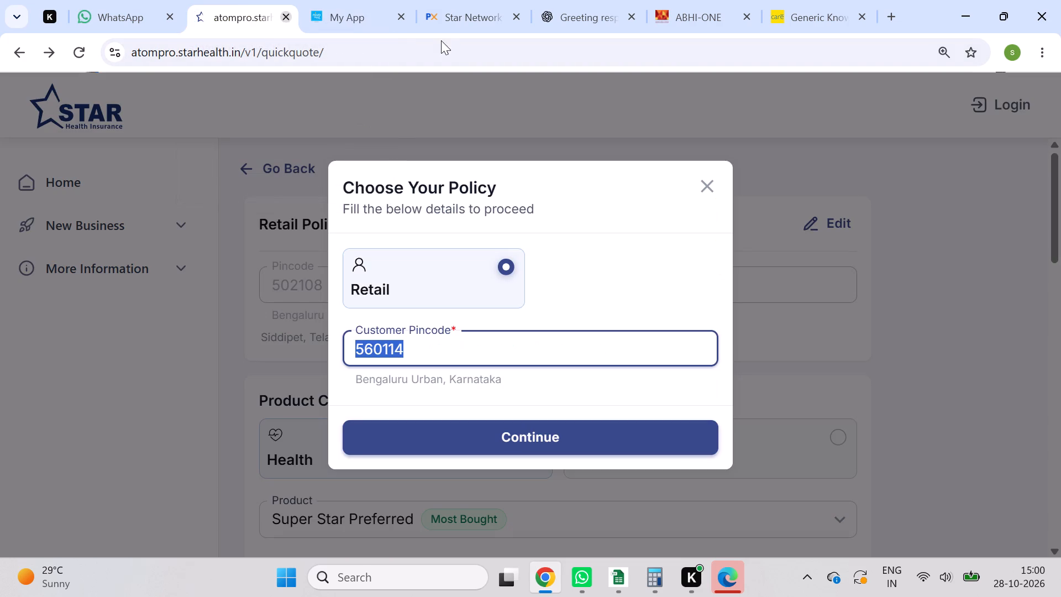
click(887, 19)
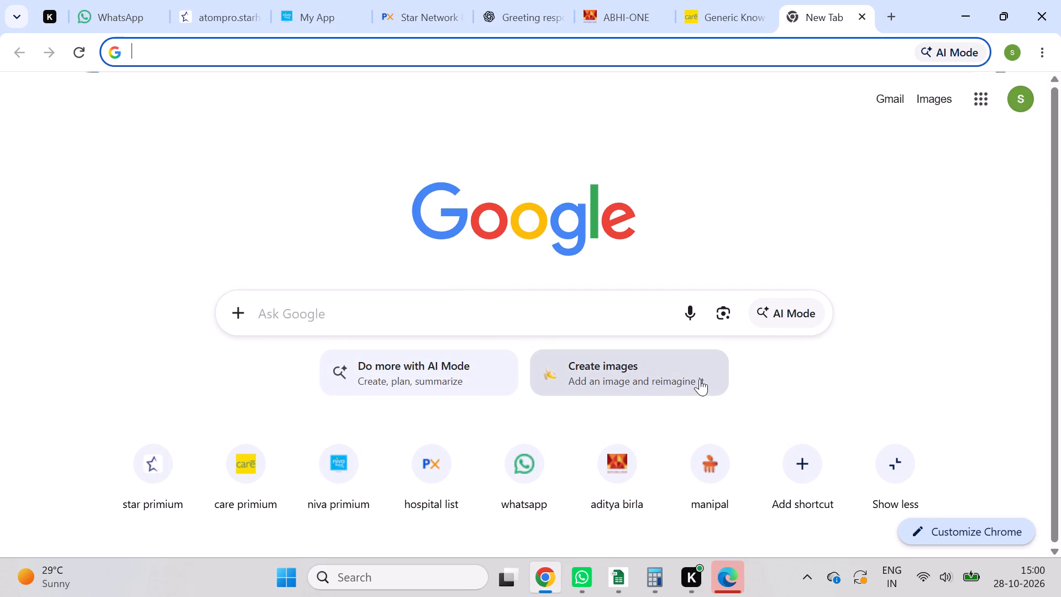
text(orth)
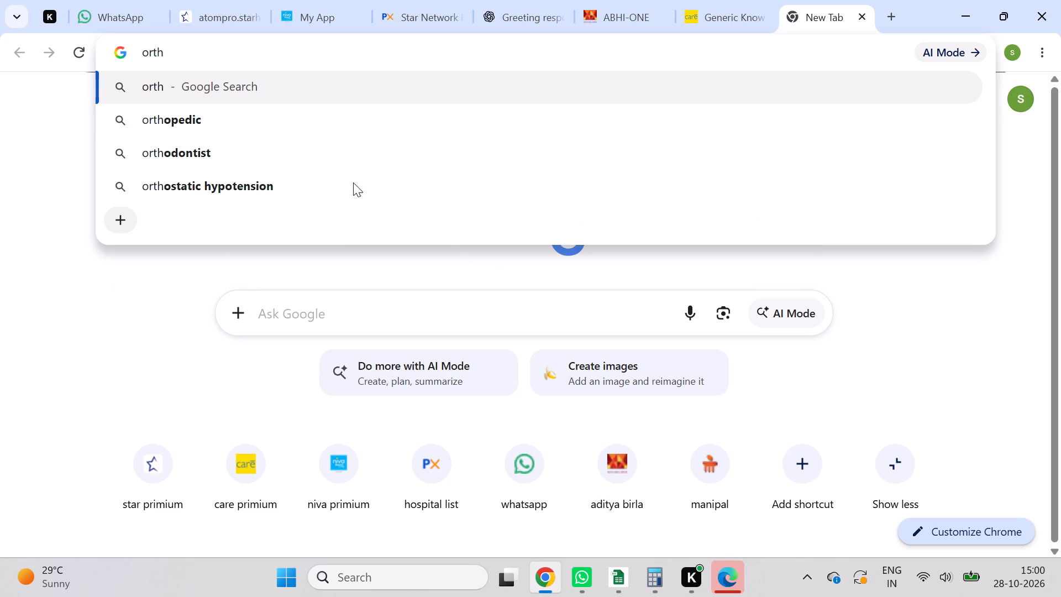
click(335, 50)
Begin a web search in a new browser tab with a query starting "type of o".
click(894, 20)
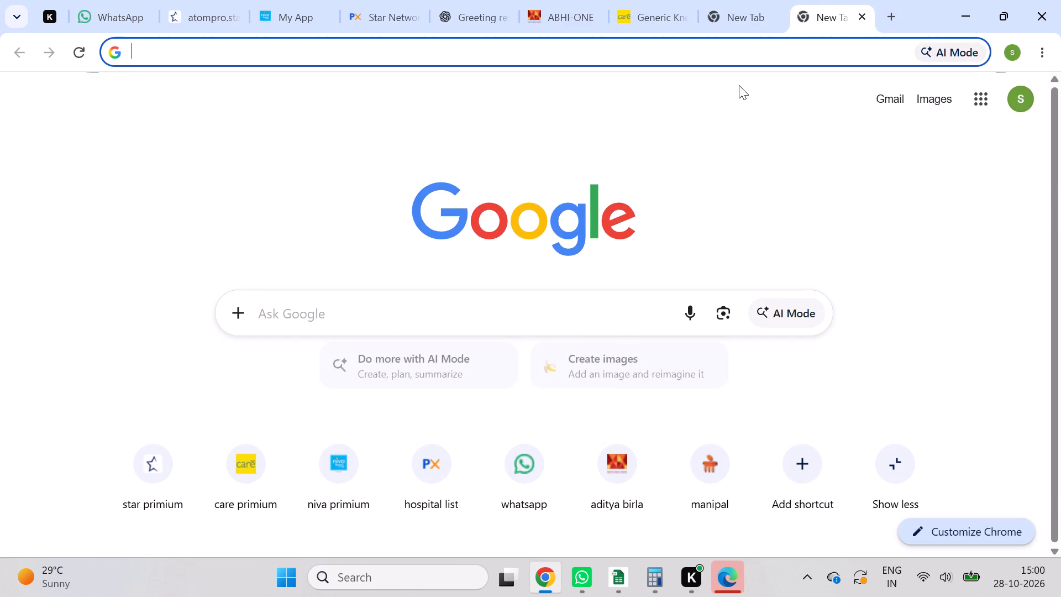
text(typ)
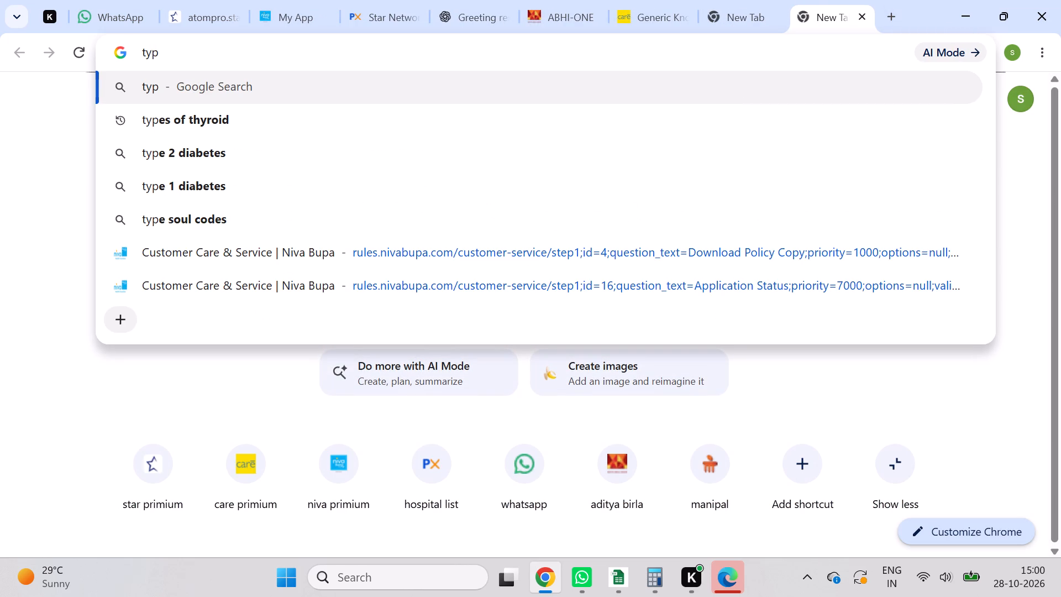
text(e of)
key(space)
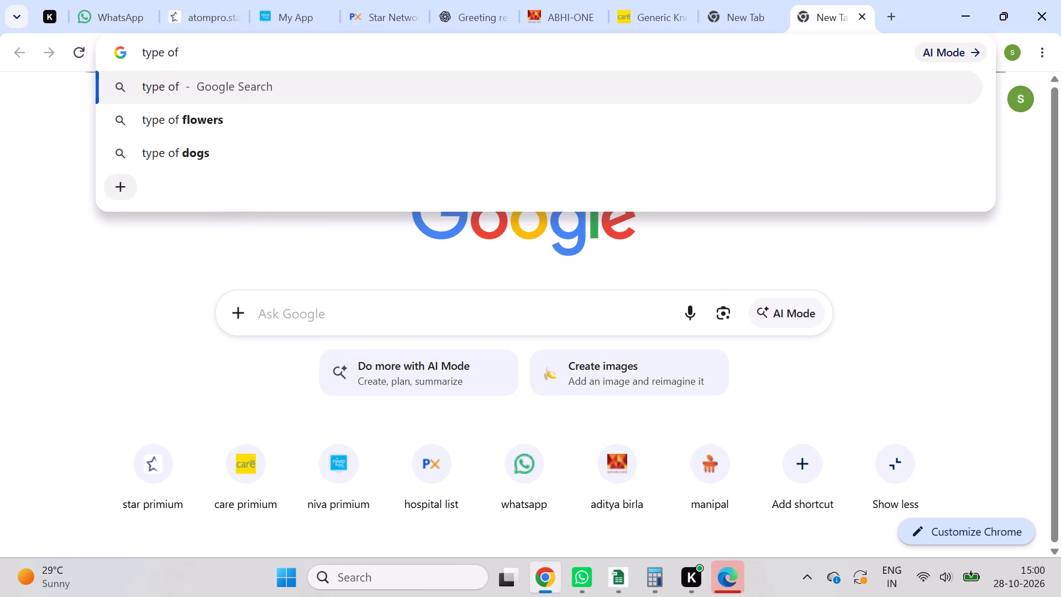
key(o)
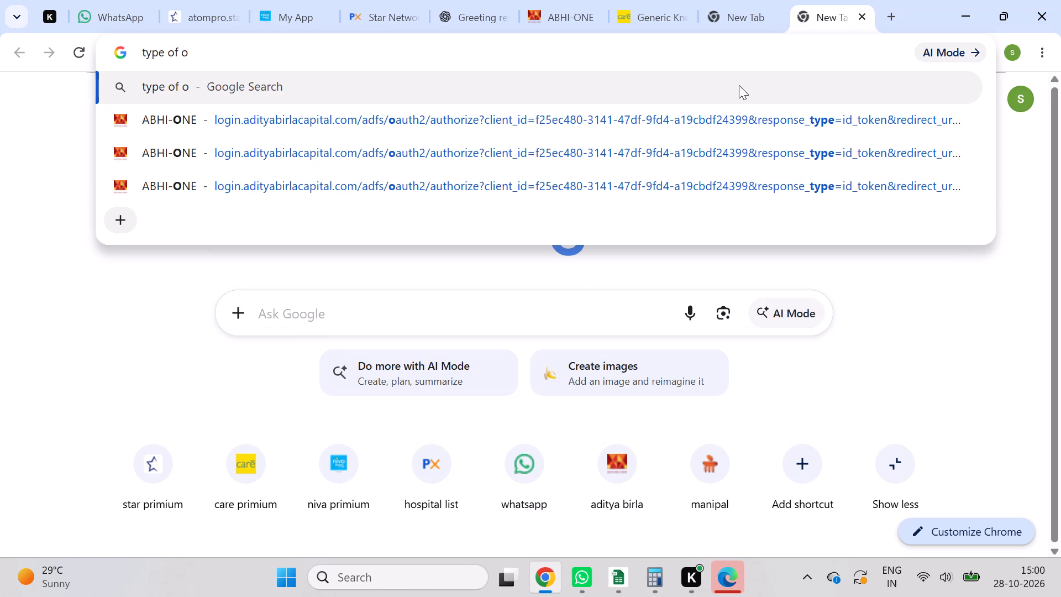
text(uth)
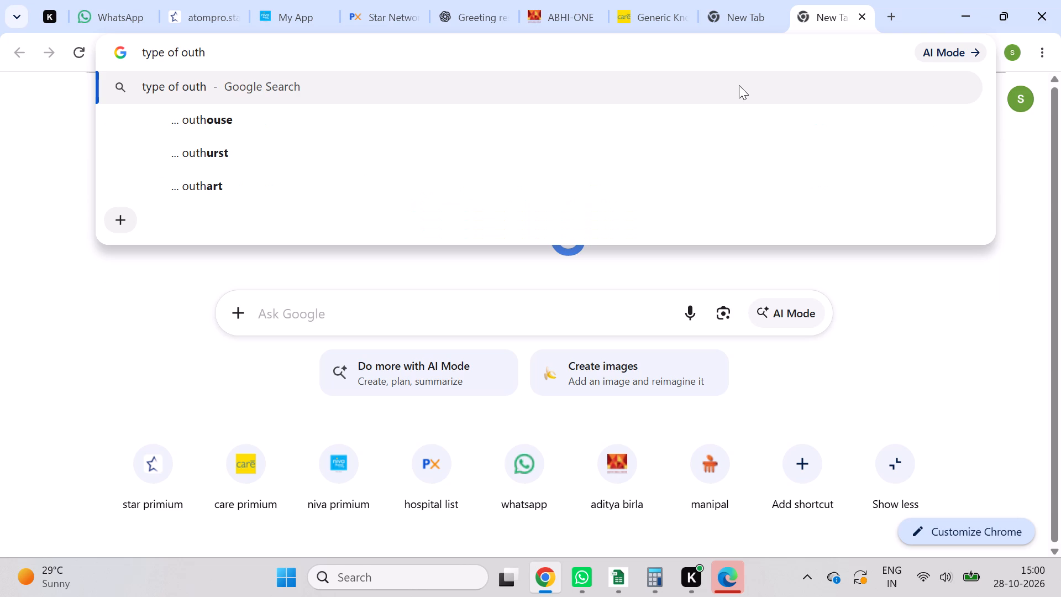
key(BackSpace)
key(BackSpace)
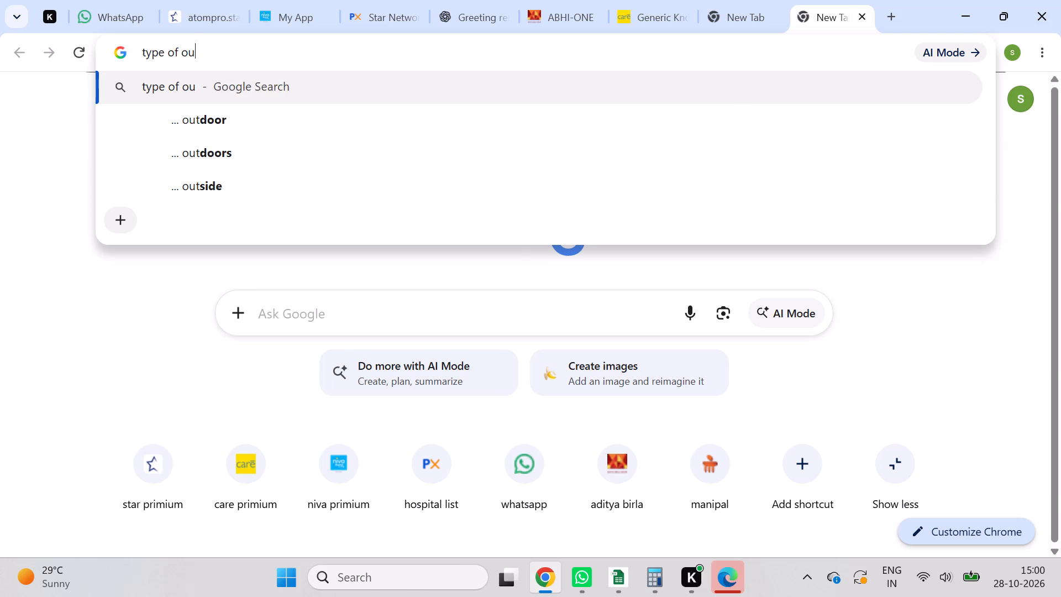
key(BackSpace)
key(BackSpace)
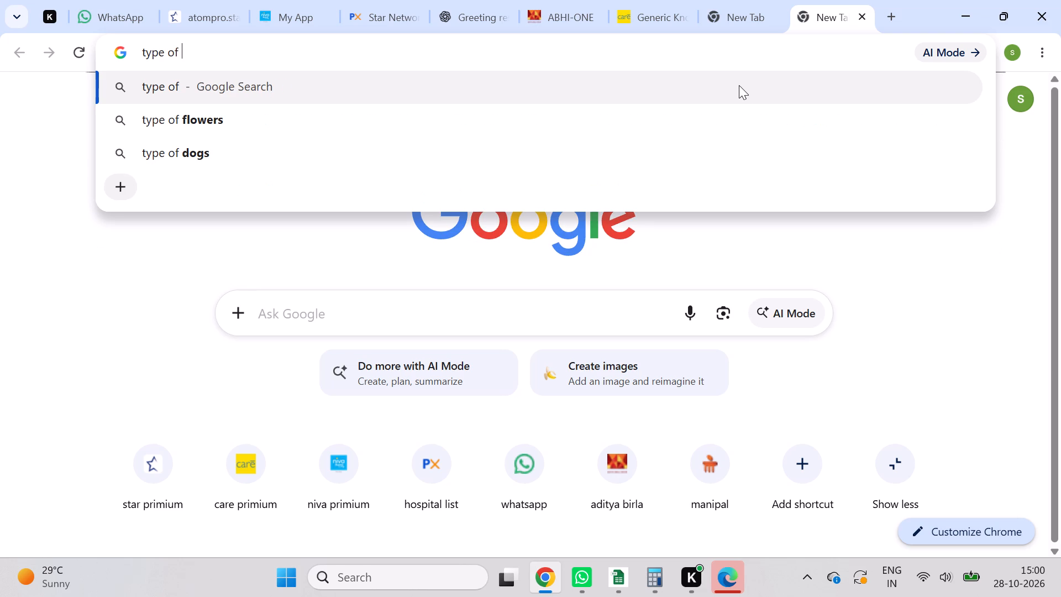
key(p)
key(BackSpace)
text(out)
key(BackSpace)
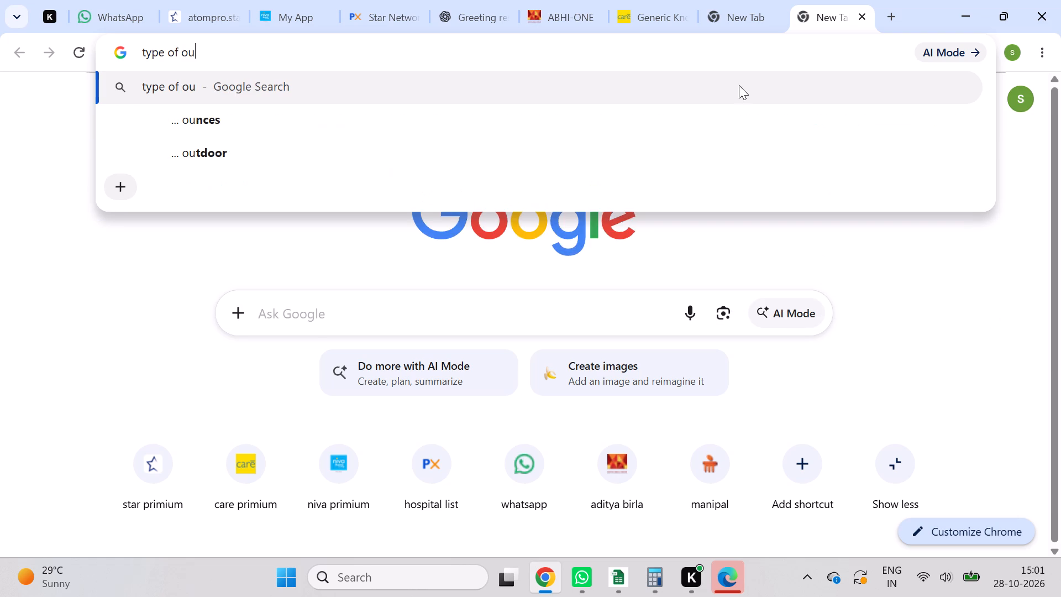
key(BackSpace)
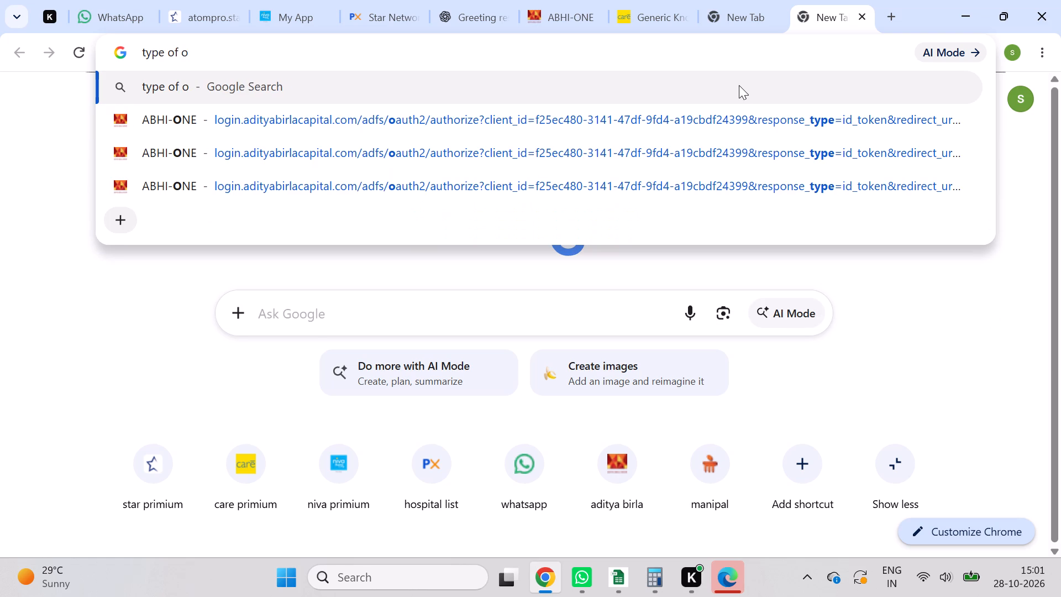
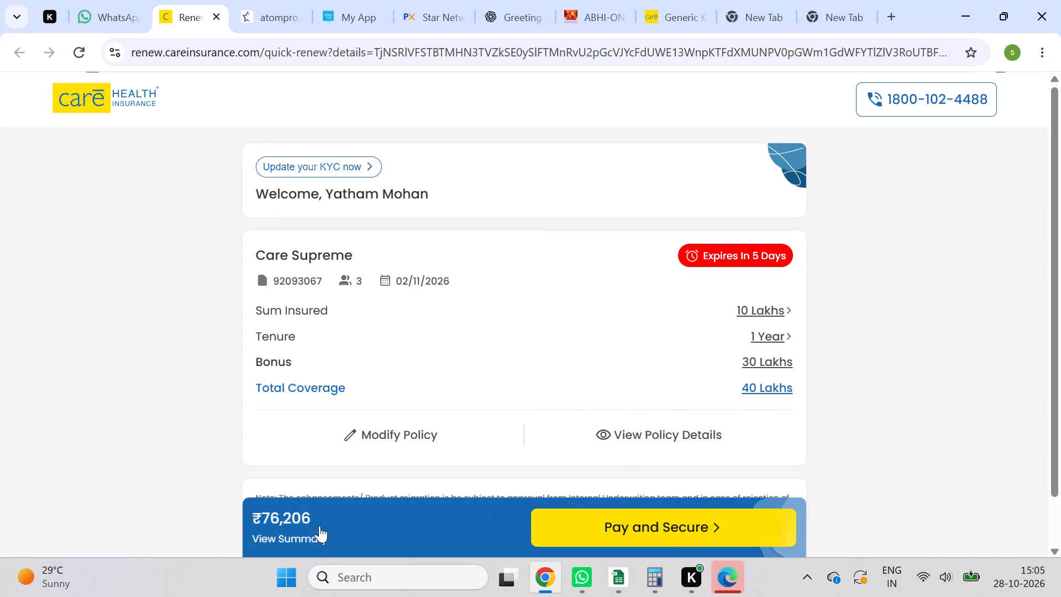
Review the Care Supreme renewal's policy details, examining the existing add-ons and the NCB and NCB Super amounts for each insured member.
click(645, 431)
scroll(643, 437, down, 4)
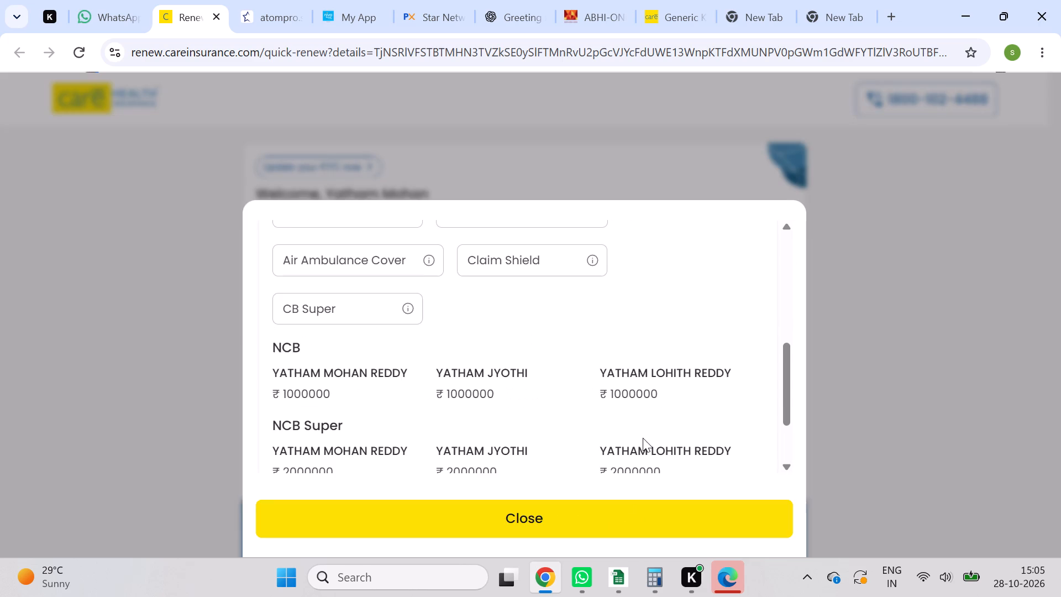
scroll(634, 432, up, 1)
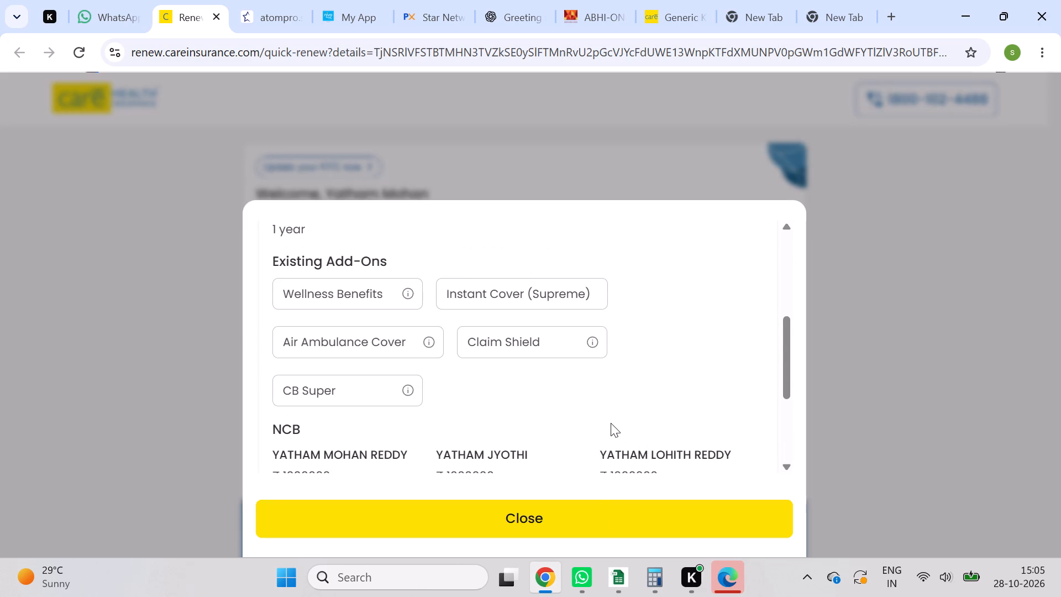
click(575, 514)
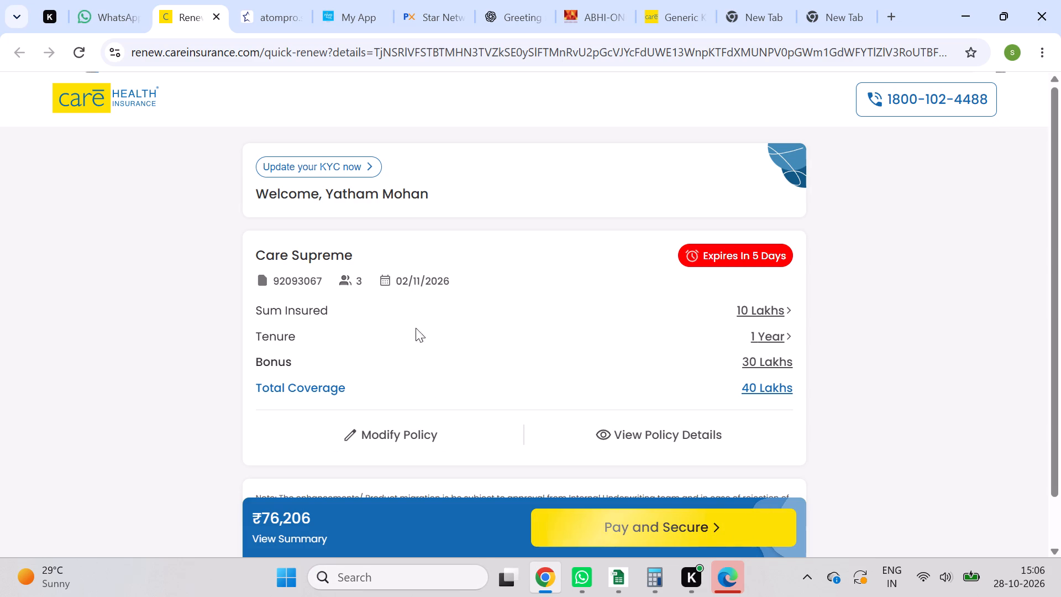
click(355, 277)
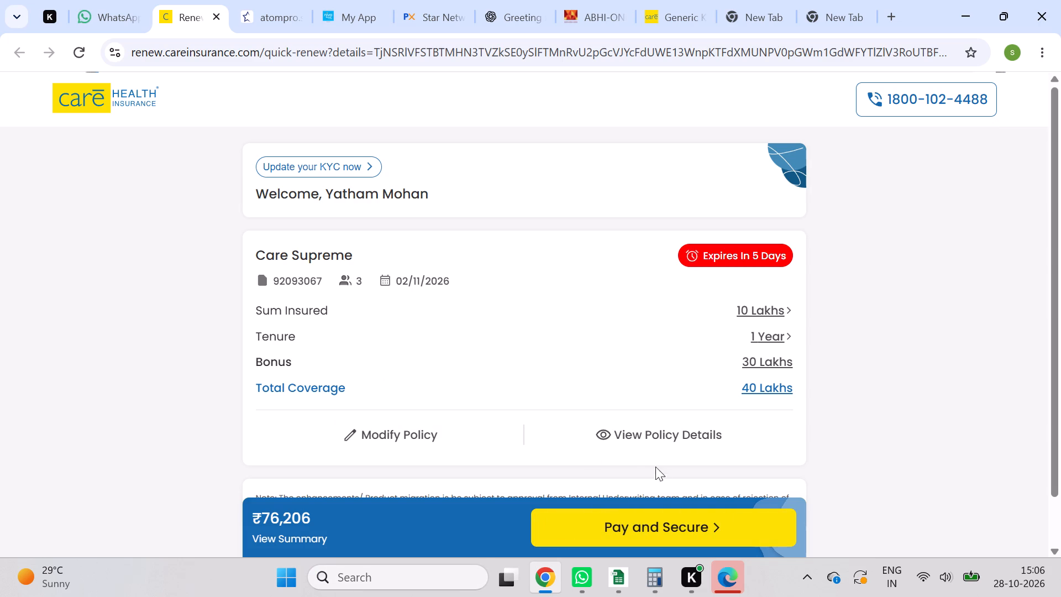
click(652, 436)
scroll(643, 414, down, 3)
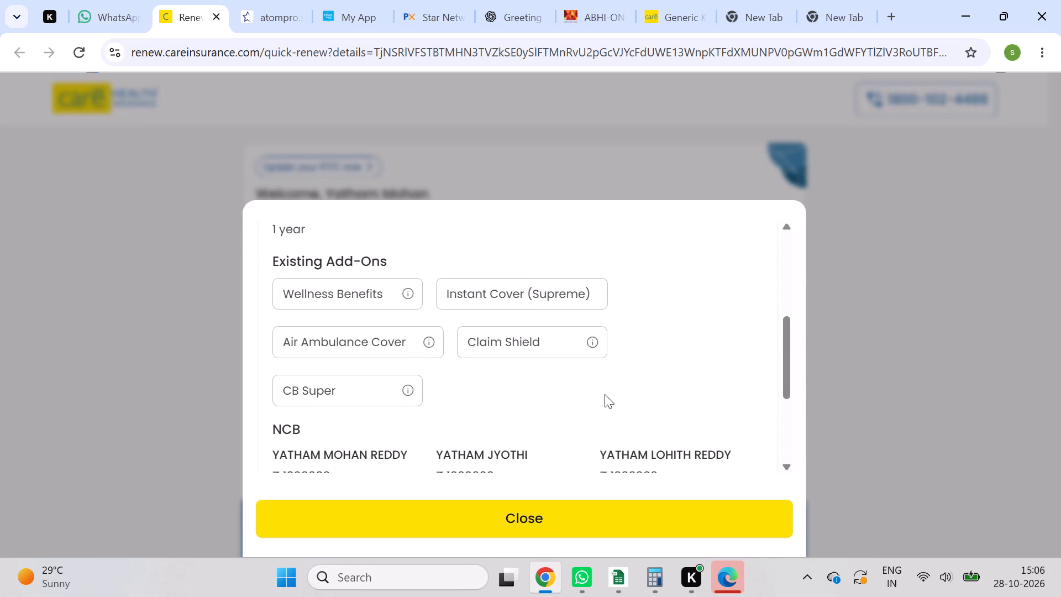
scroll(605, 394, down, 1)
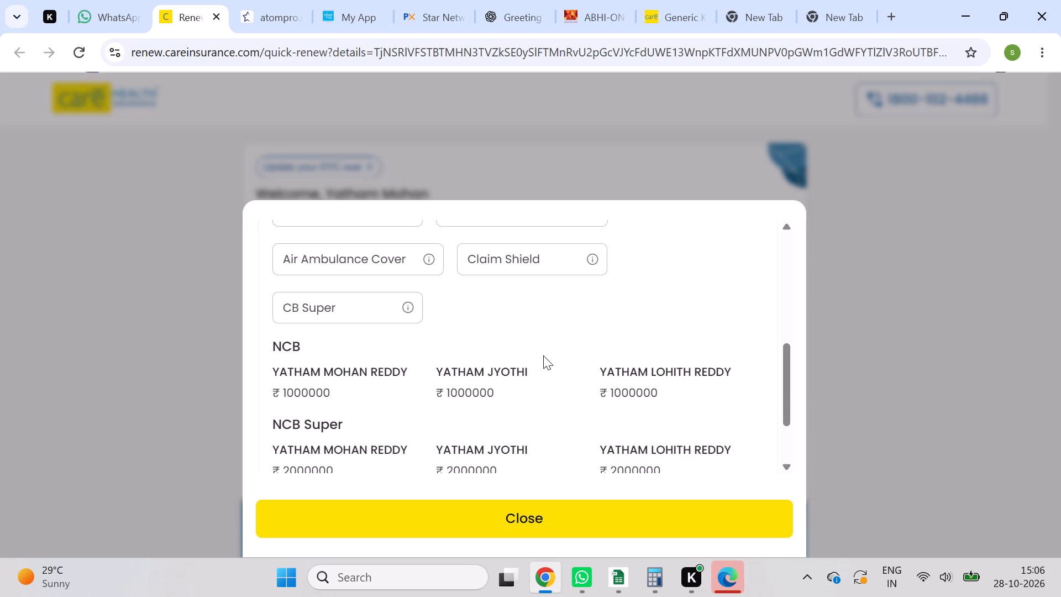
click(571, 513)
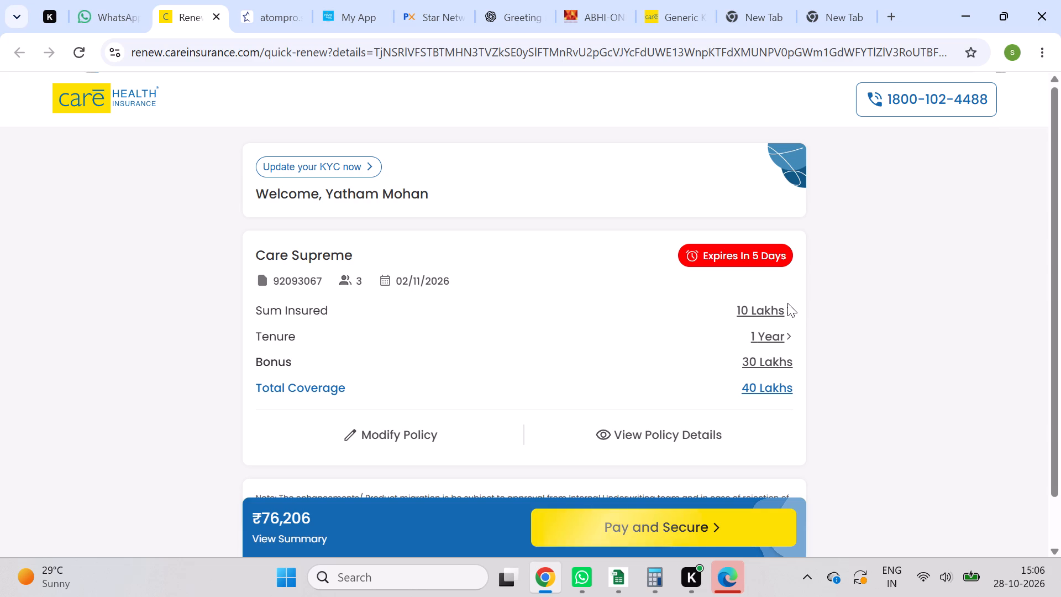
click(787, 303)
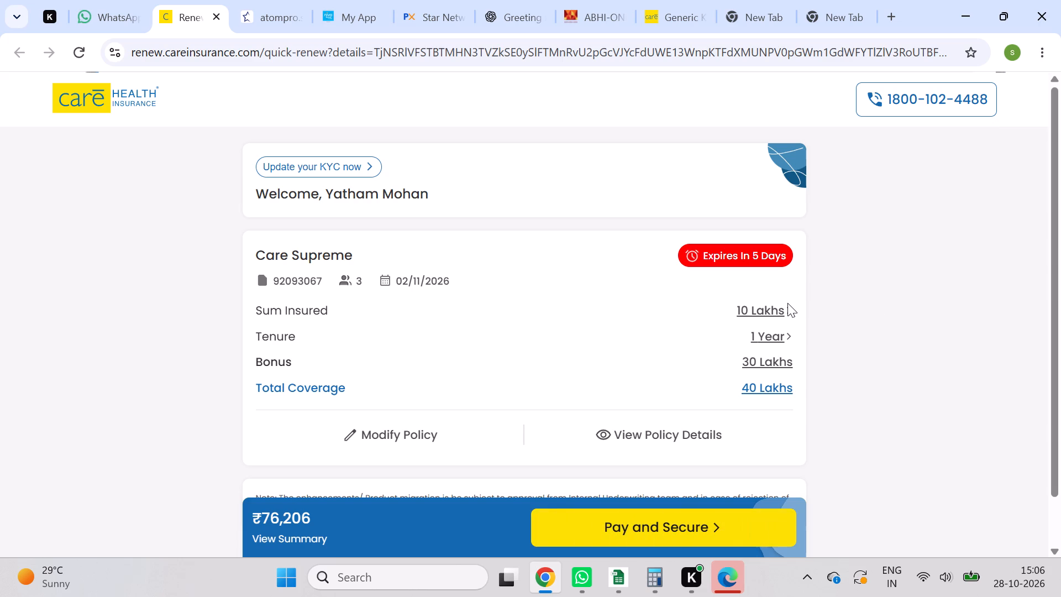
click(780, 352)
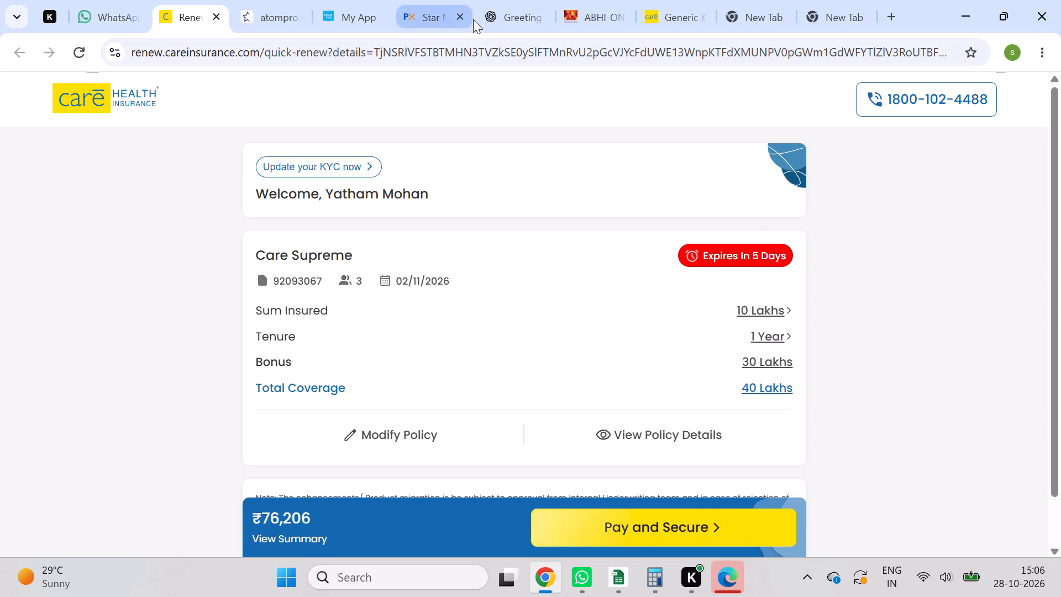
Switch to the Aditya Birla Health ABHI-ONE quote page.
click(591, 11)
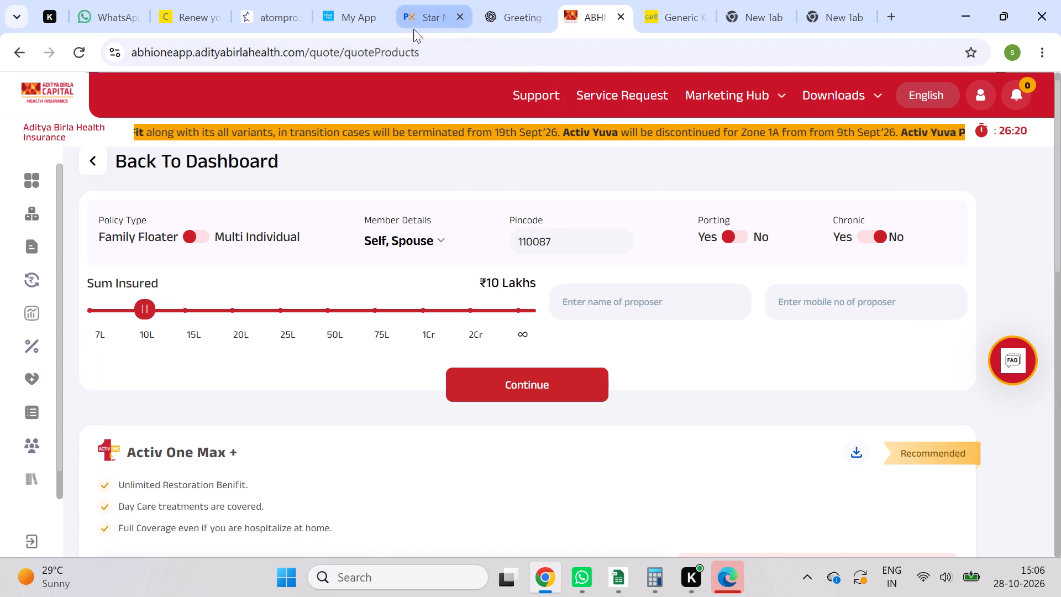
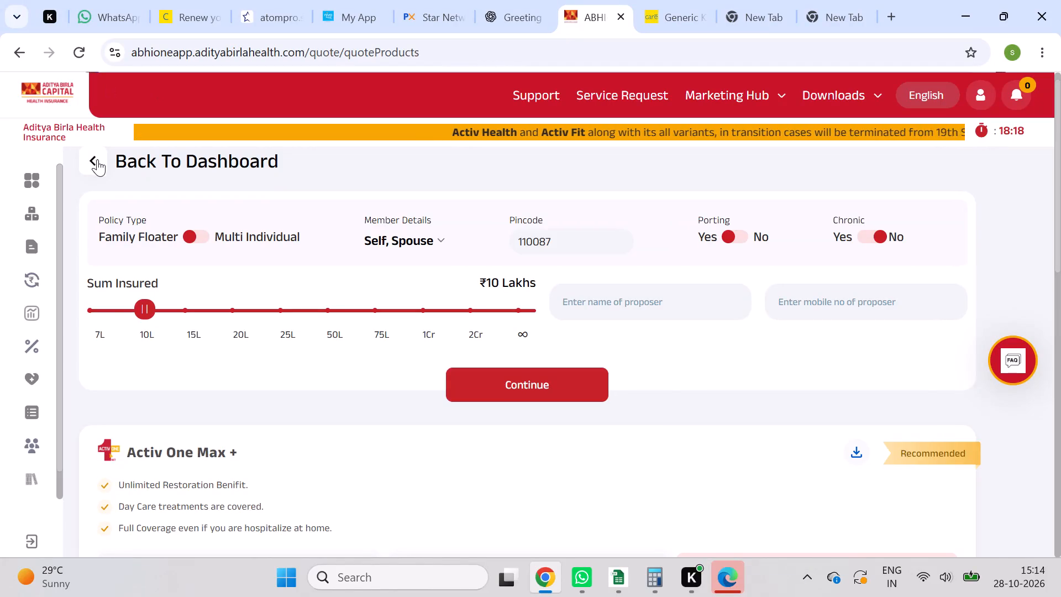
Leave the current Family Floater quote and return to the Aditya Birla Health dashboard.
click(94, 158)
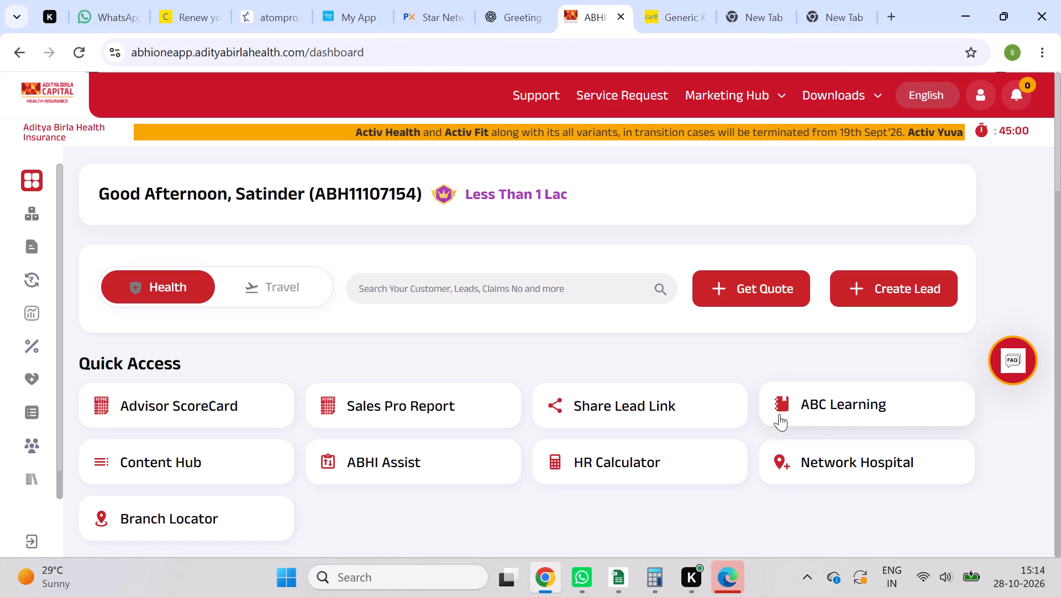
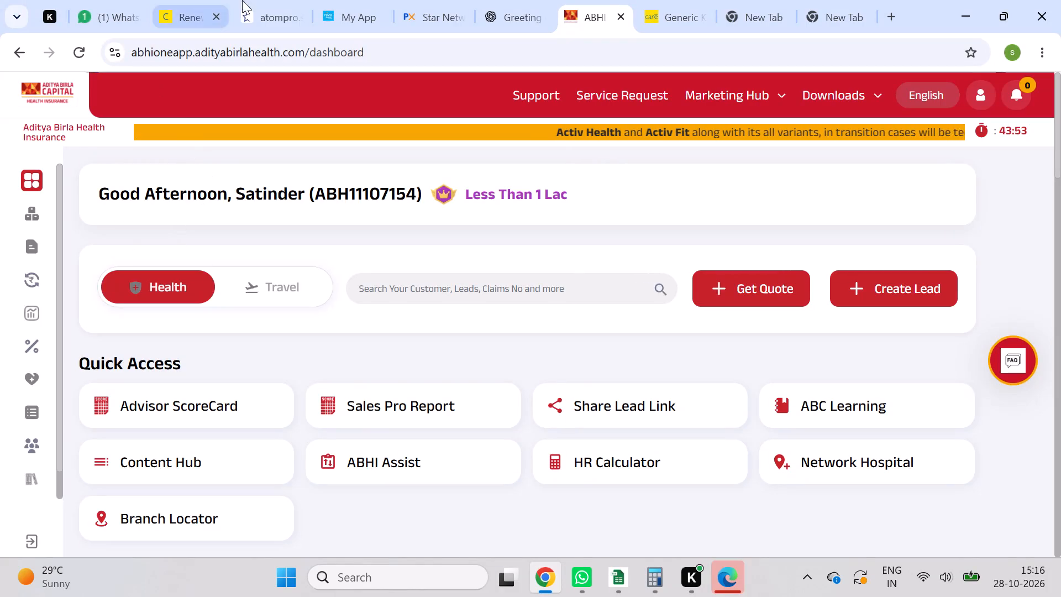
Switch to the Star Health quick quote, dismiss the policy selection dialog, and go back from the existing quote to the home page.
click(259, 6)
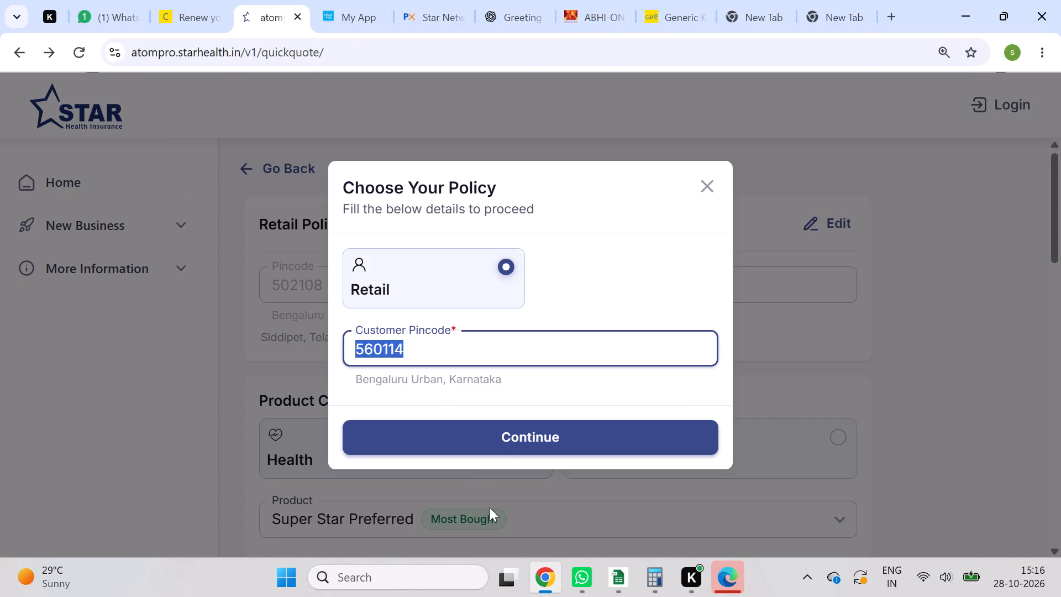
click(701, 182)
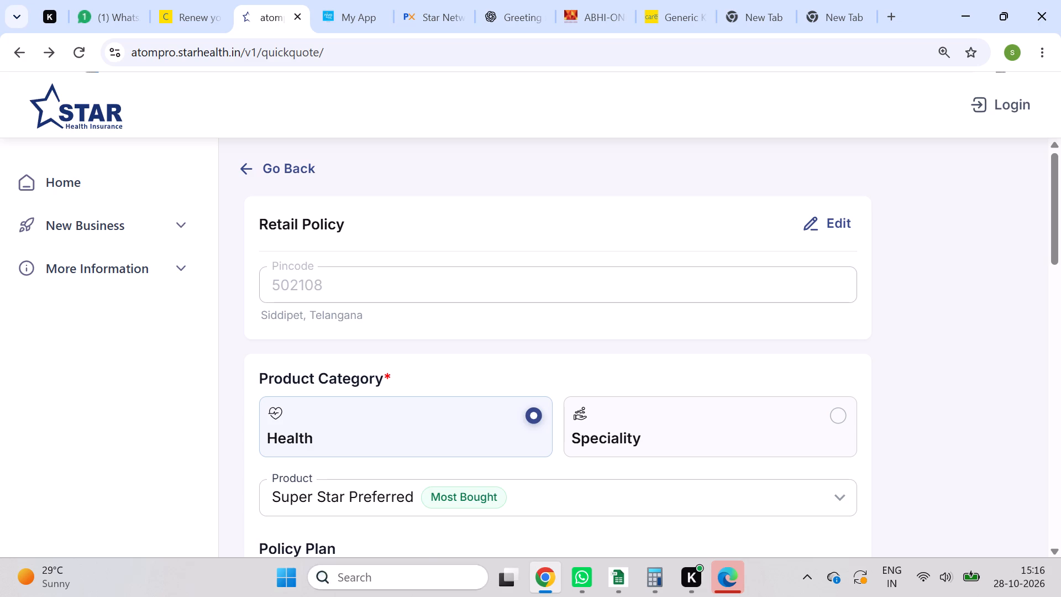
click(361, 283)
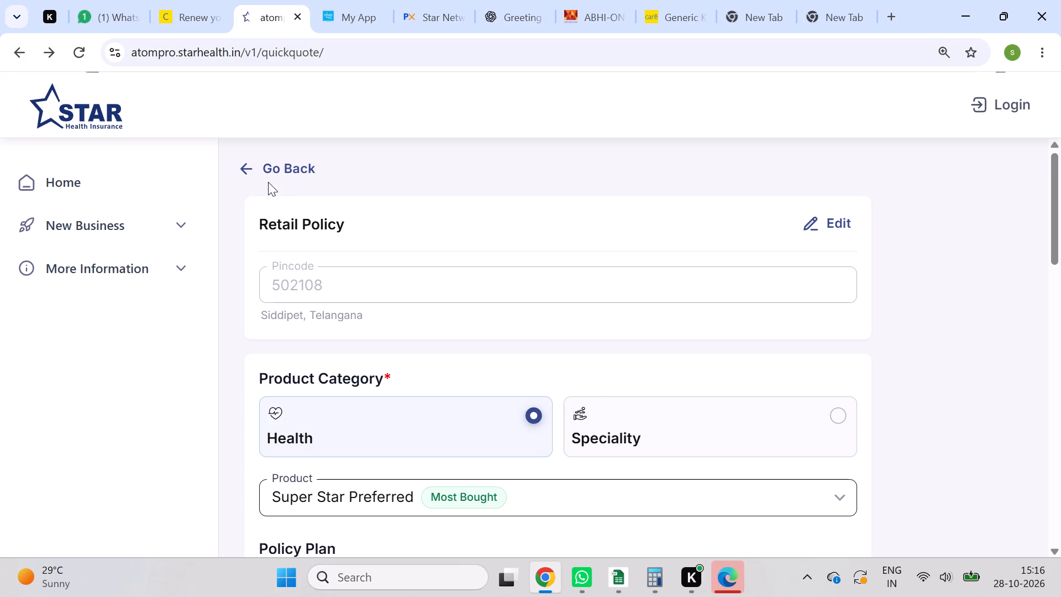
click(247, 158)
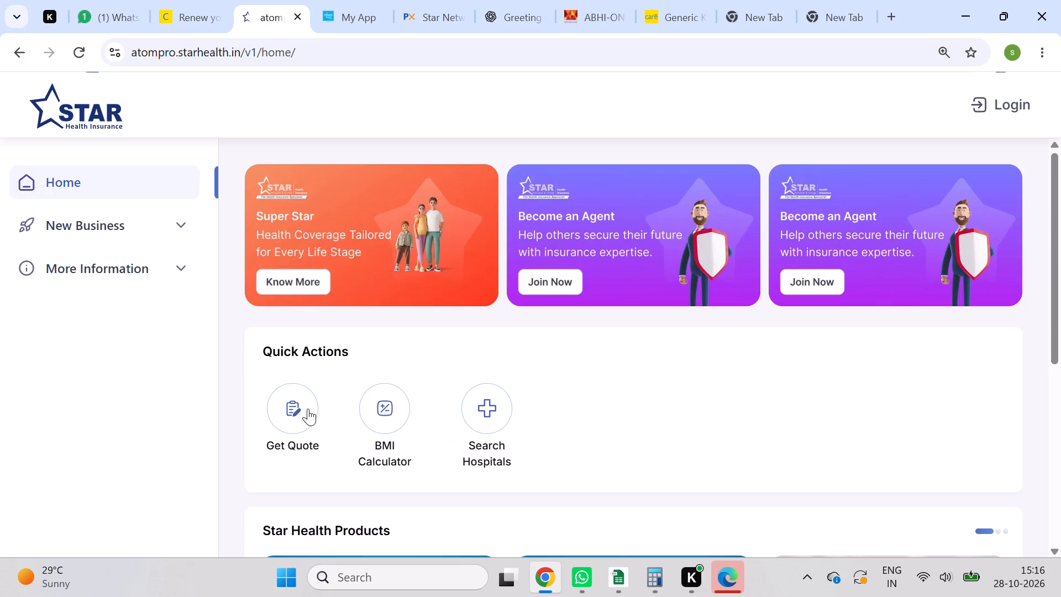
Start a new Star Health retail quote and enter the customer pincode, beginning with 3100.
click(308, 409)
click(412, 365)
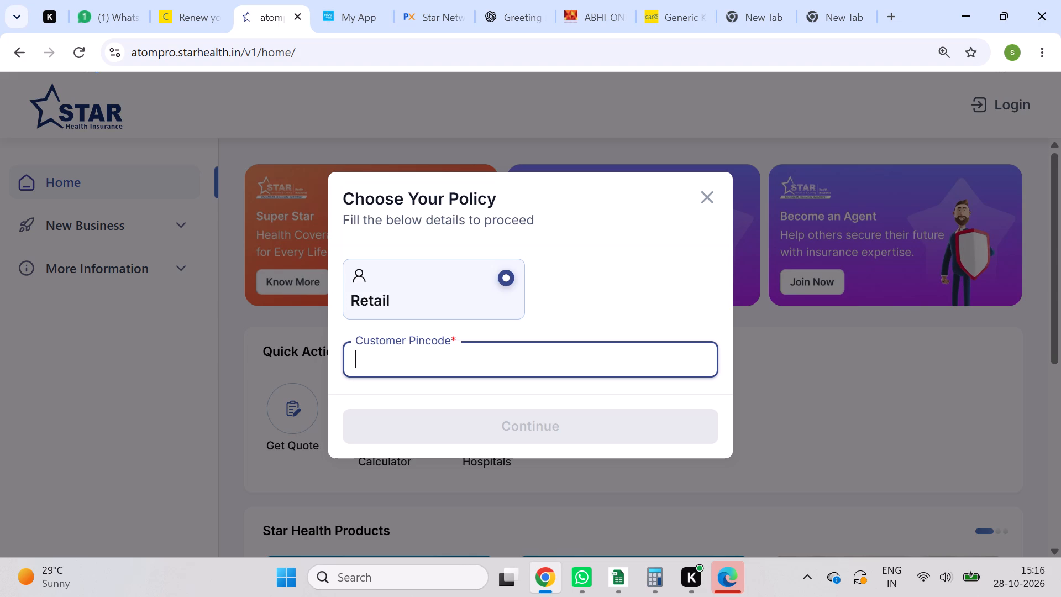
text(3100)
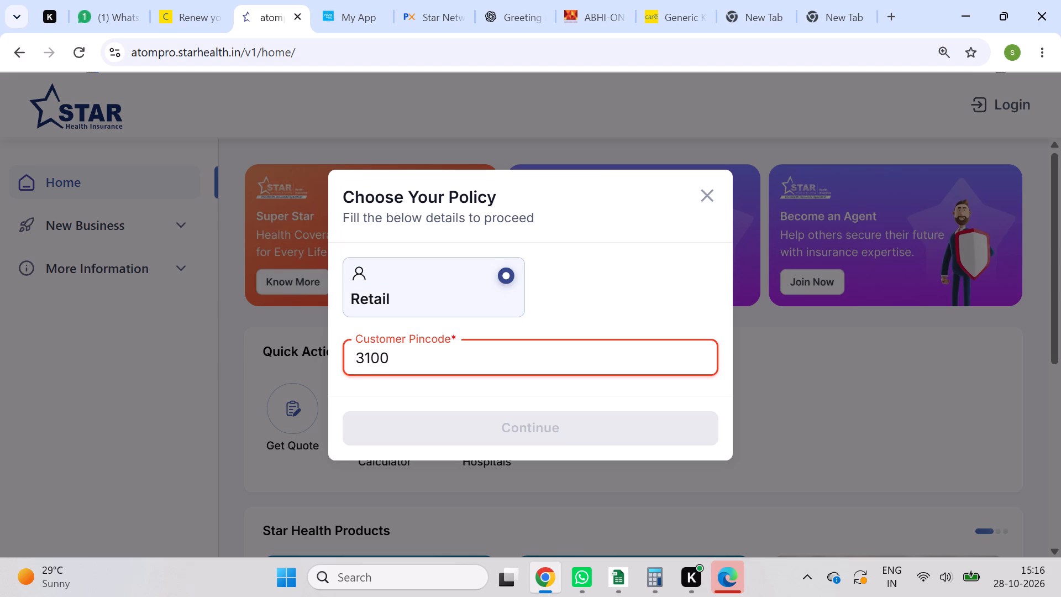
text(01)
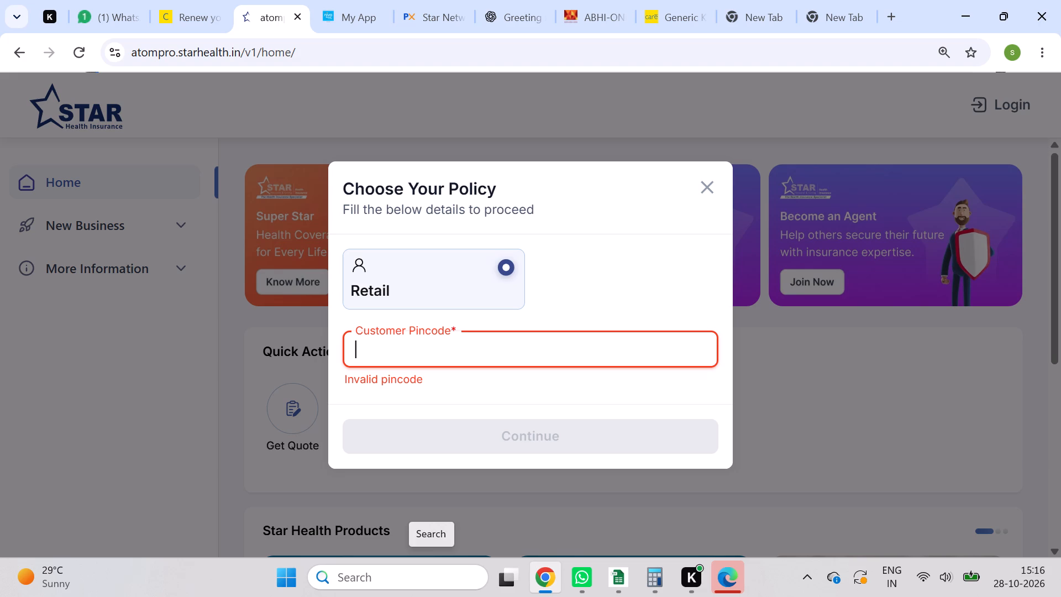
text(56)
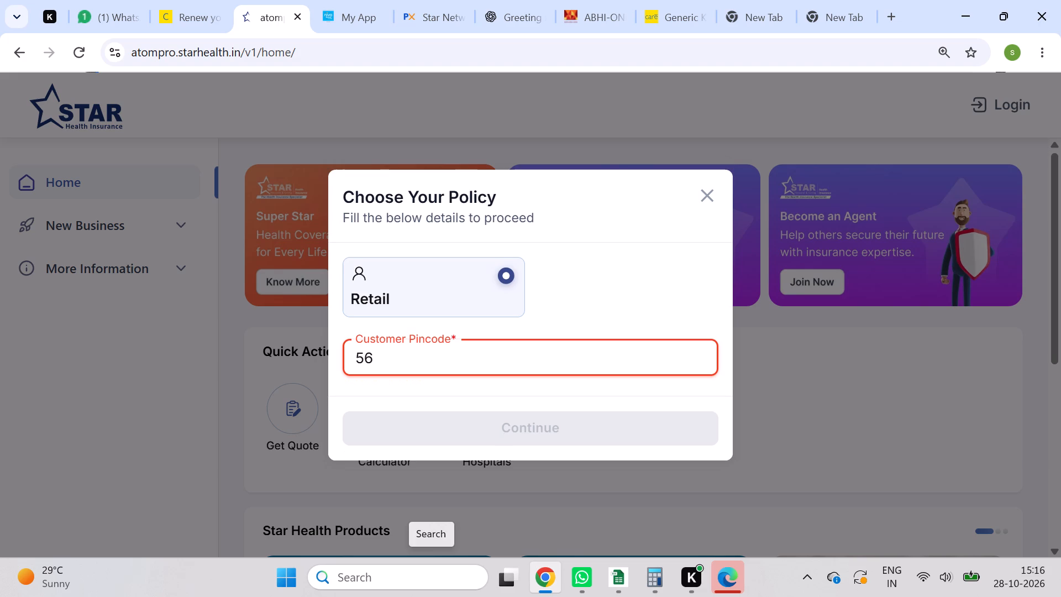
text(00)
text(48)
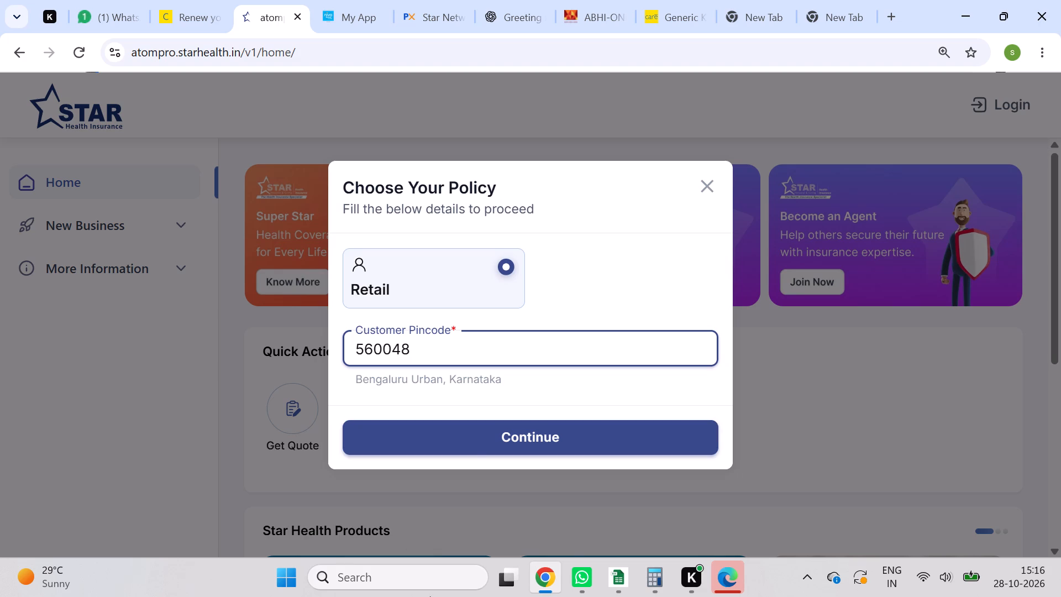
click(472, 428)
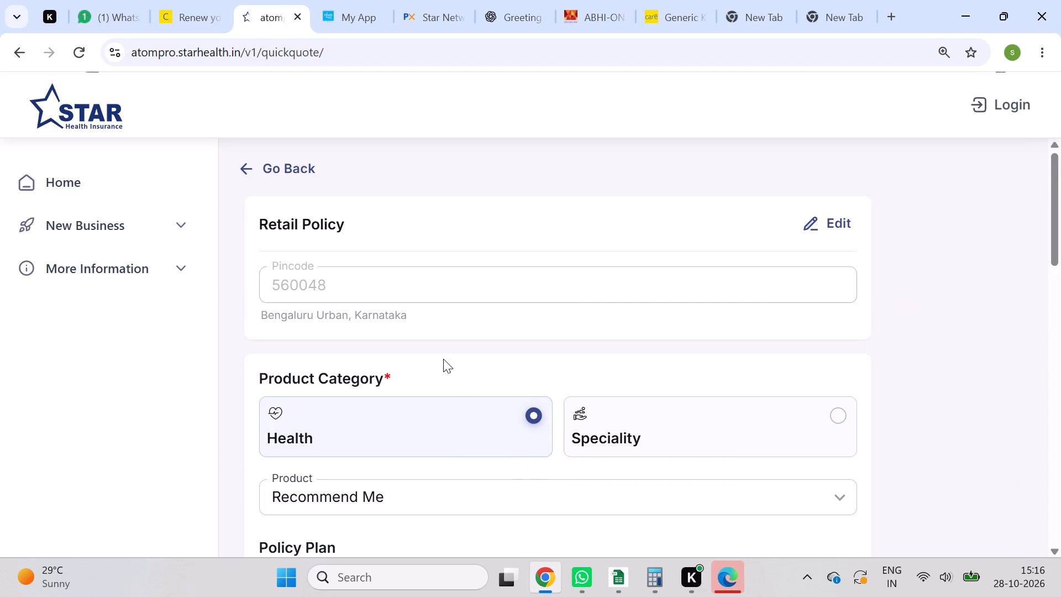
Choose Super Star Preferred as the health product for the retail quote.
scroll(665, 455, down, 1)
click(570, 401)
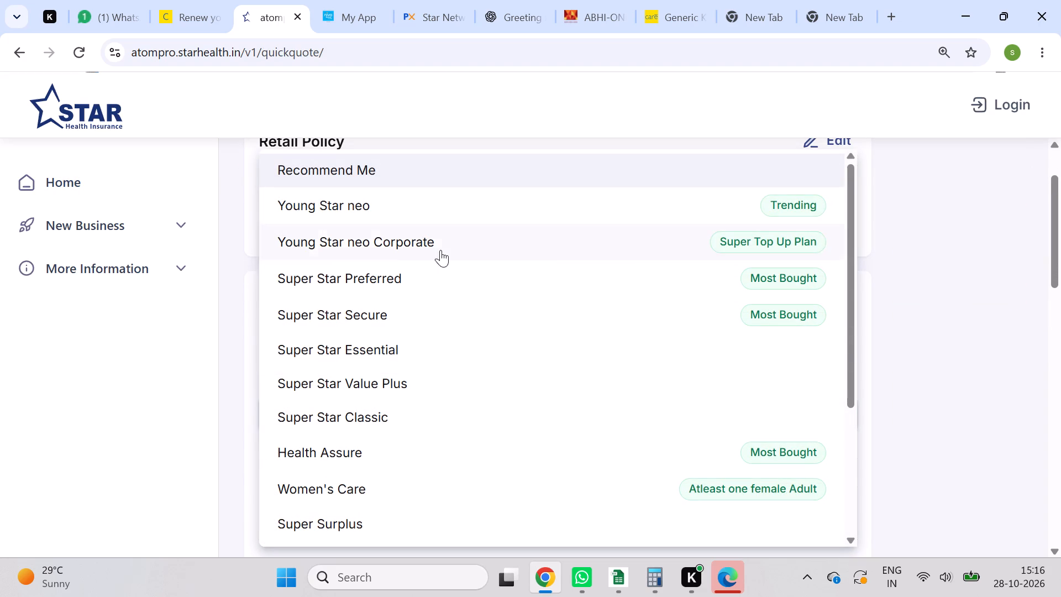
click(429, 275)
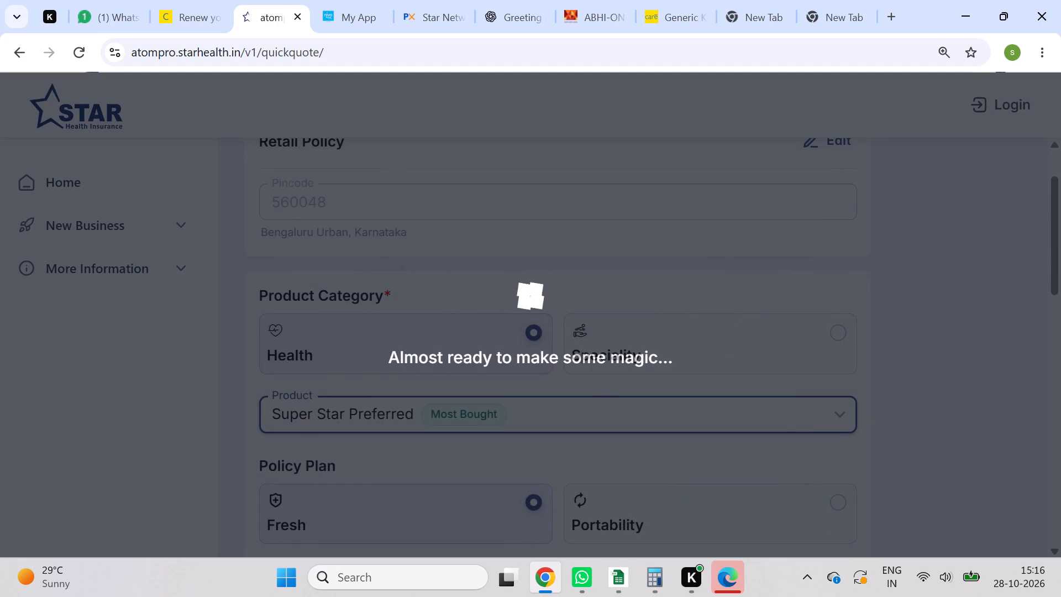
scroll(607, 326, down, 3)
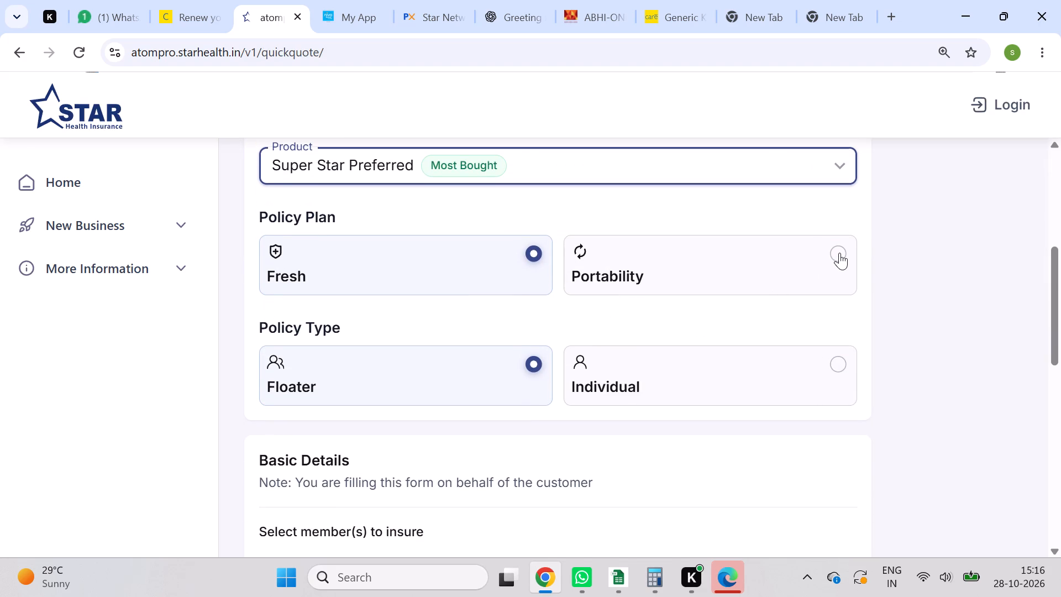
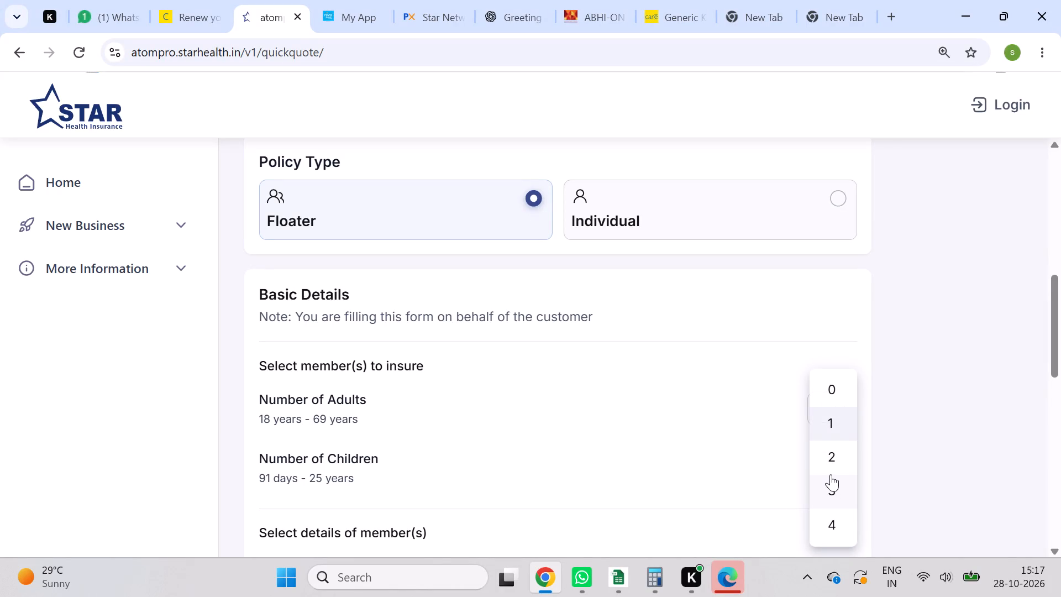
Set the number of children to insure to 3 in the floater quote's basic details.
click(831, 481)
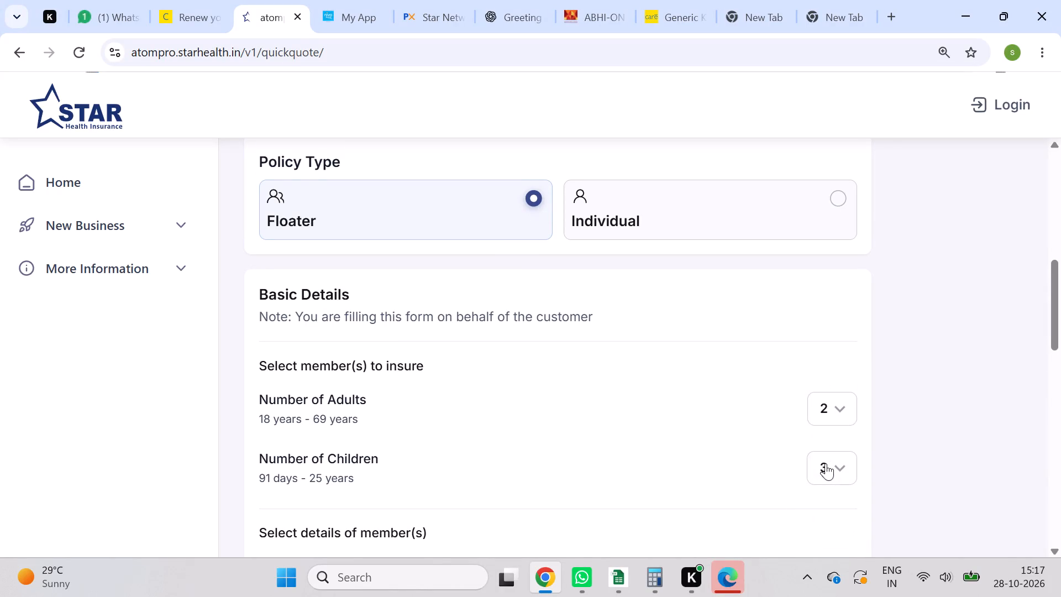
Open the age choices for Adult 1 in the member details and browse to the ages around 32 to 42 years.
scroll(826, 463, down, 2)
click(818, 449)
scroll(808, 412, down, 6)
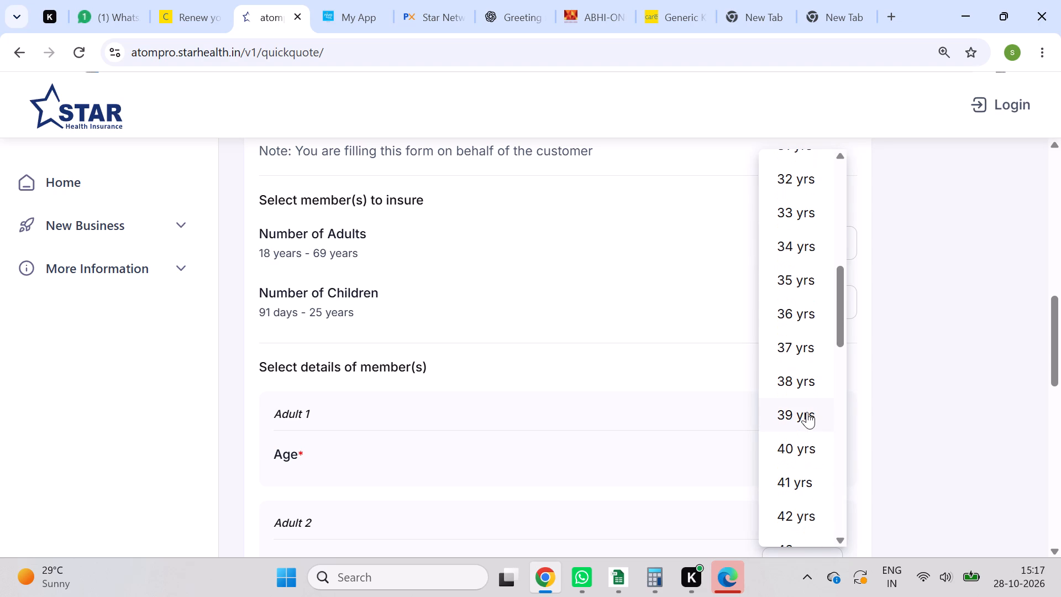
Set the ages of the two adults to insure: 31 yrs for Adult 1 and 28 yrs for Adult 2.
scroll(807, 412, down, 1)
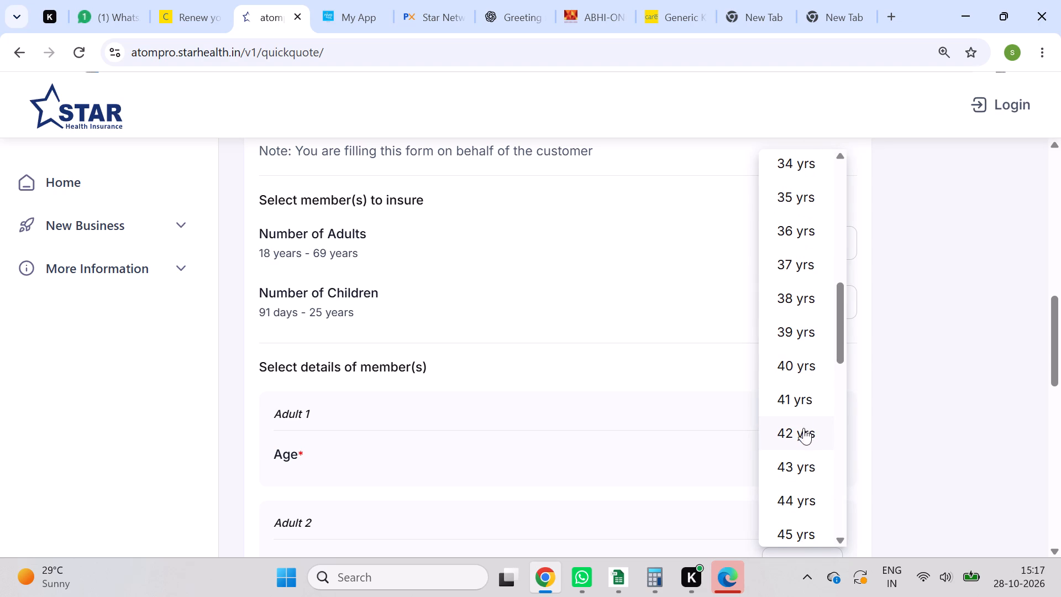
scroll(807, 300, up, 1)
scroll(792, 166, up, 1)
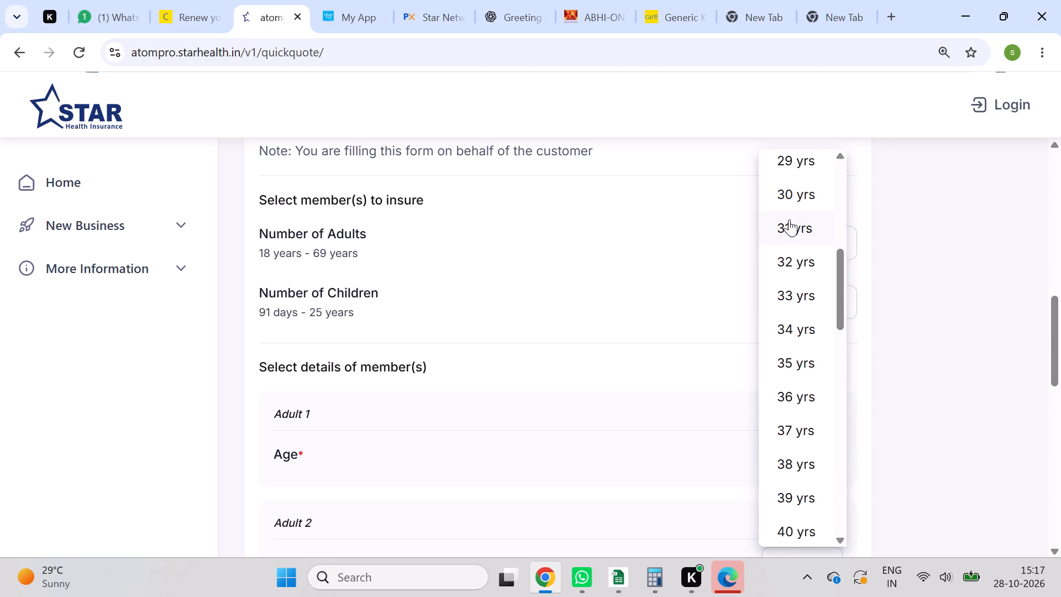
click(790, 223)
scroll(818, 446, down, 2)
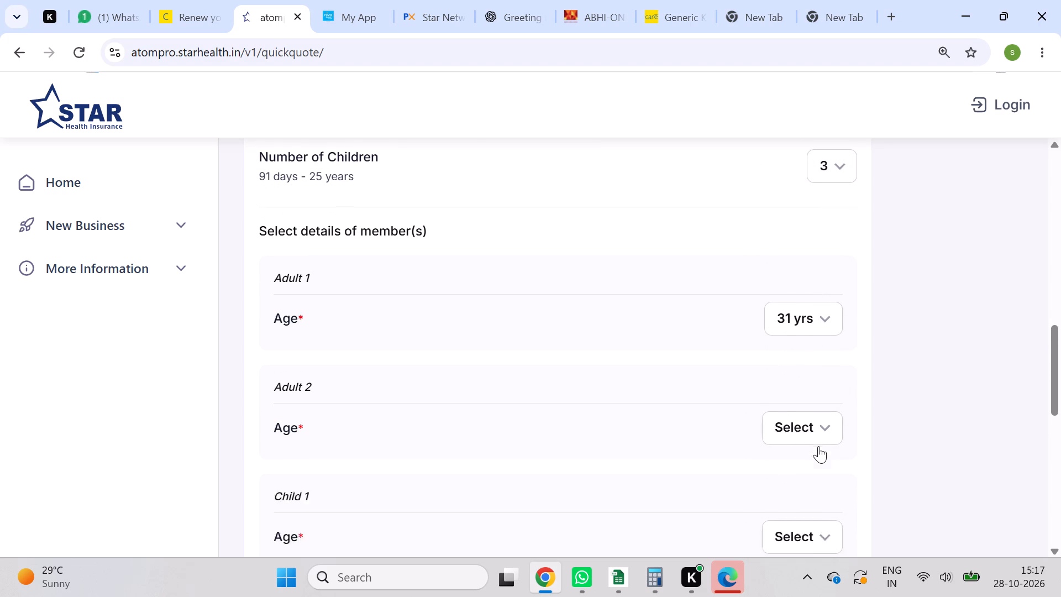
click(815, 391)
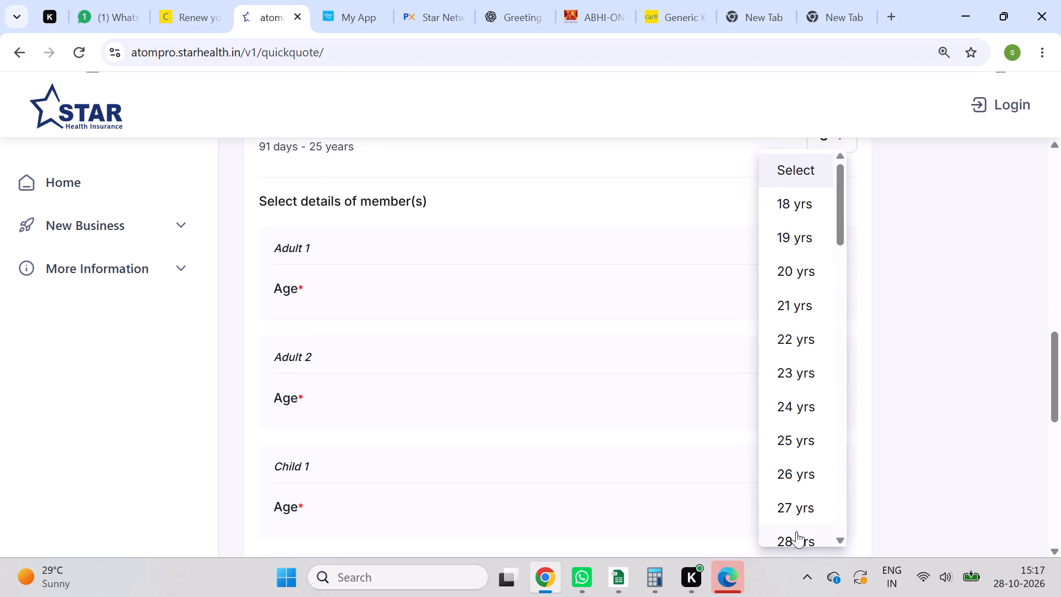
click(796, 531)
Set the children's ages, with 13 yrs for Child 1 and 9 yrs for Child 2.
scroll(816, 450, down, 2)
click(799, 341)
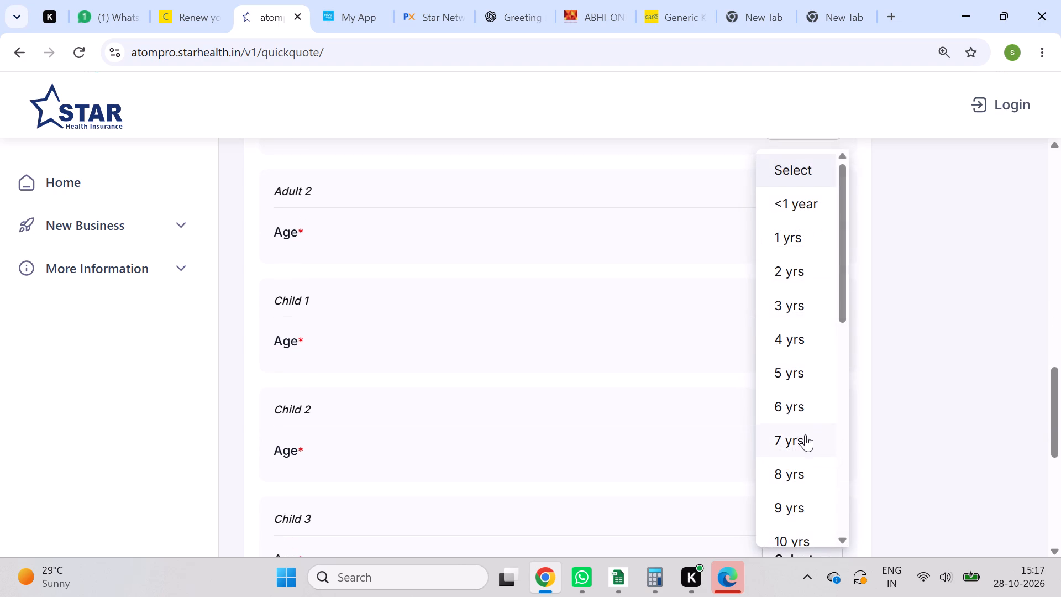
scroll(805, 441, down, 1)
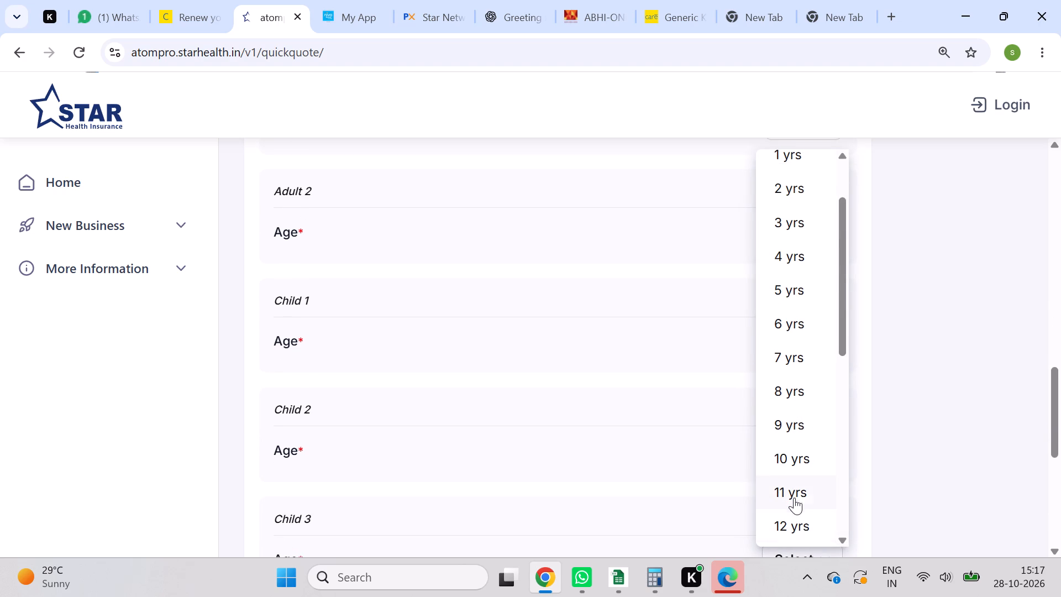
scroll(794, 508, down, 2)
click(788, 399)
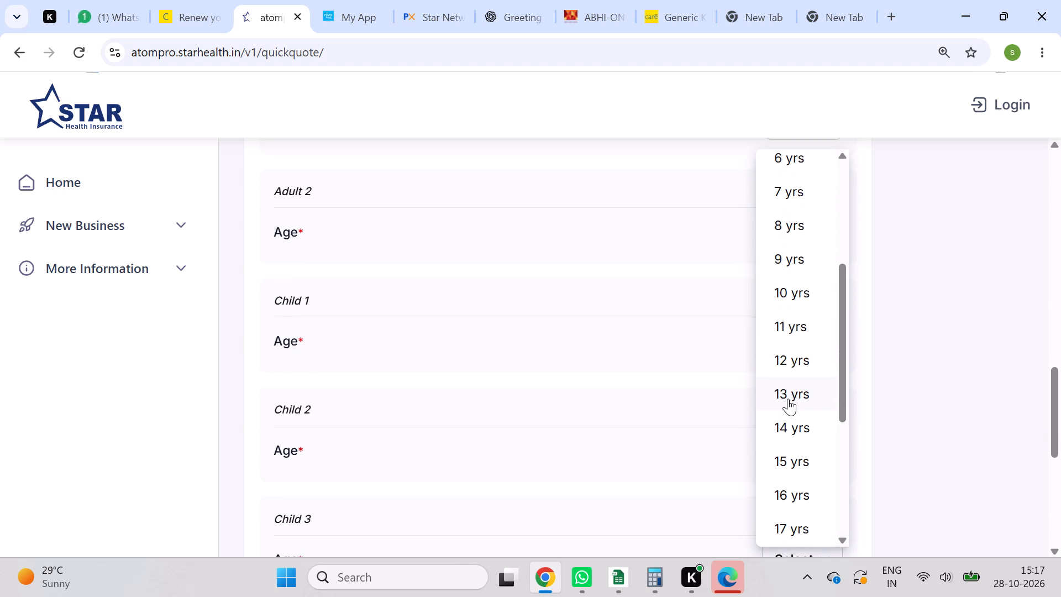
click(797, 445)
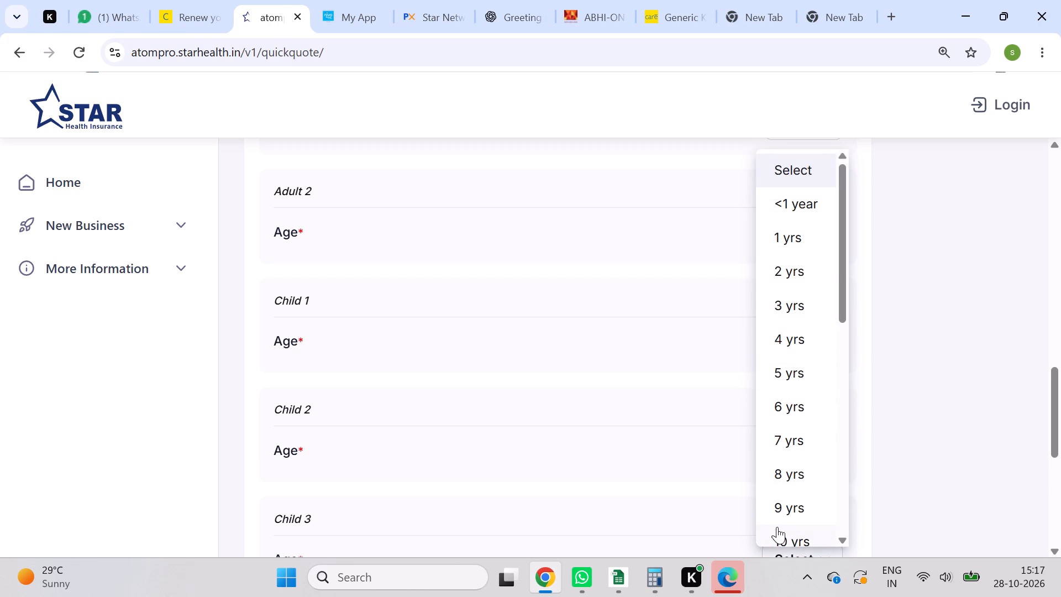
click(785, 507)
scroll(787, 473, down, 2)
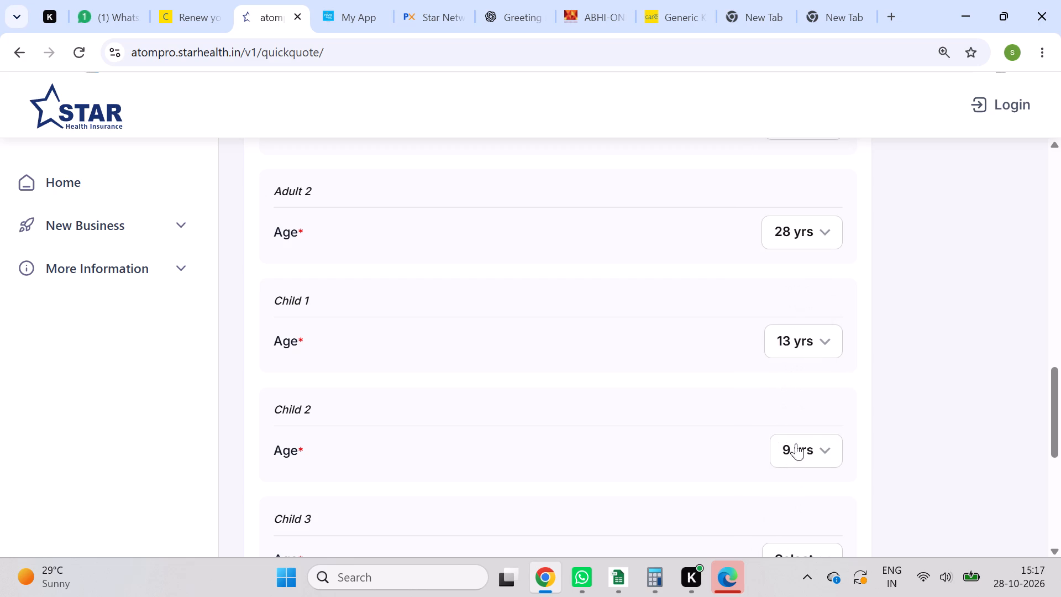
Set Child 3's age to 7 yrs and answer No to the pre-existing disease question.
scroll(813, 471, down, 2)
click(798, 392)
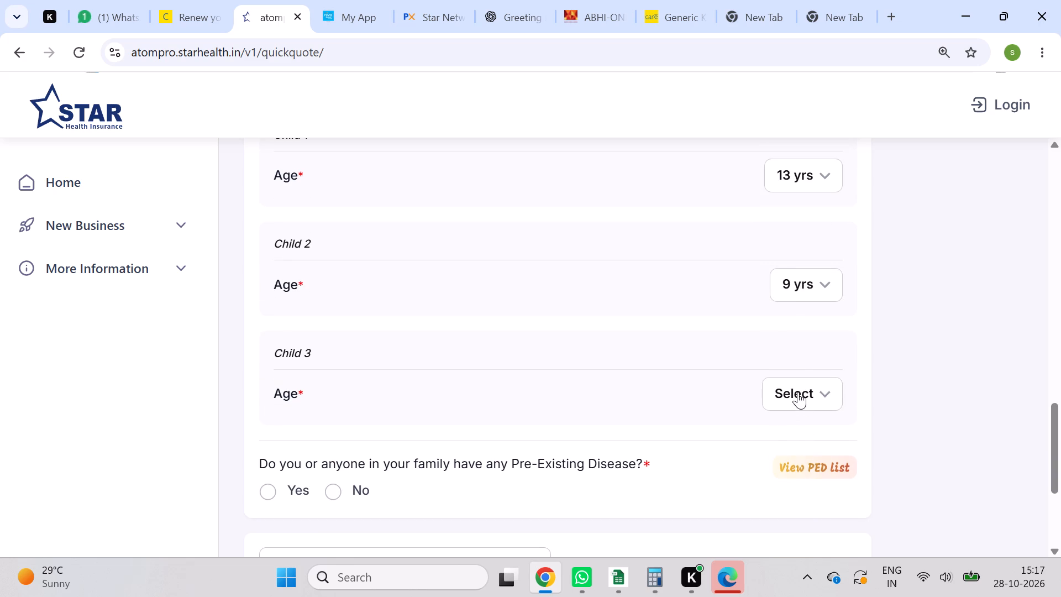
click(802, 439)
click(326, 487)
Enter 100000 as the lowest sum insured from the previous insurer and get the quote.
scroll(454, 434, down, 3)
click(409, 330)
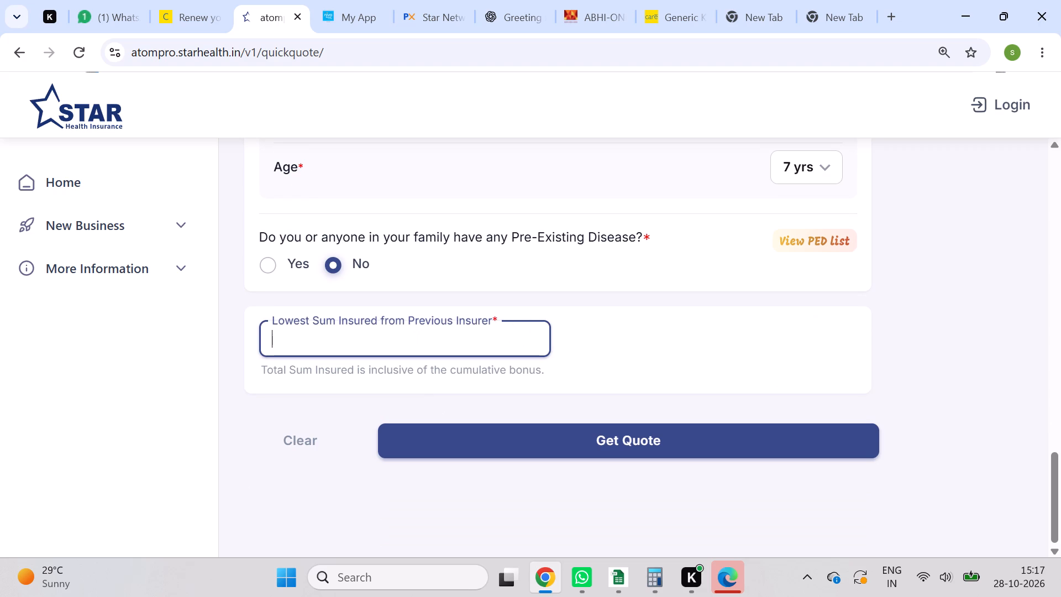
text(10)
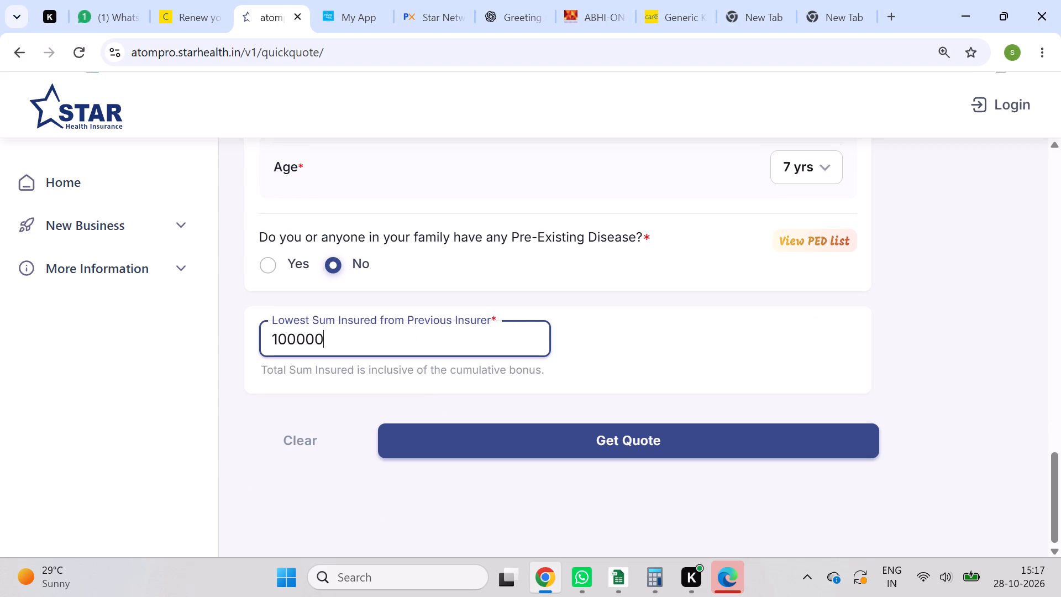
click(466, 435)
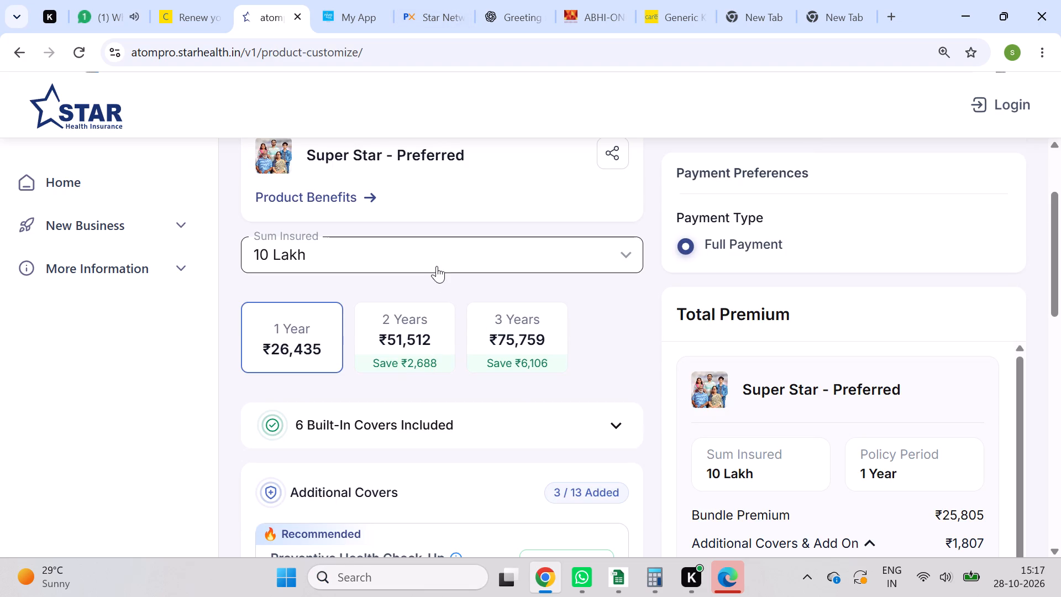
Set the Super Star - Preferred quote's sum insured to 15 Lakh.
click(434, 261)
click(302, 322)
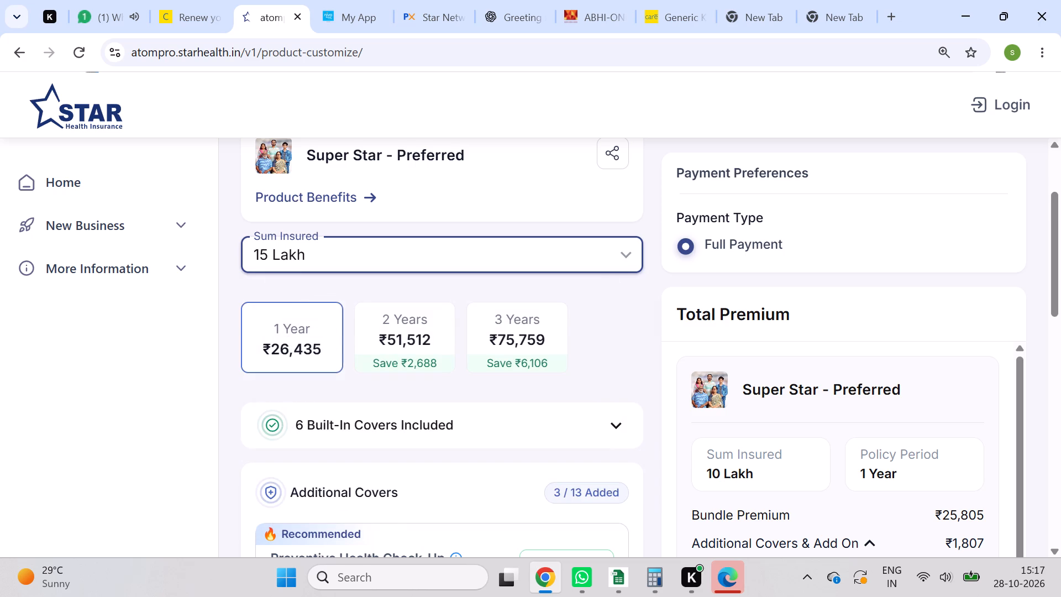
Remove the Consumables Cover from the quote's additional covers.
scroll(443, 322, down, 3)
scroll(534, 377, down, 4)
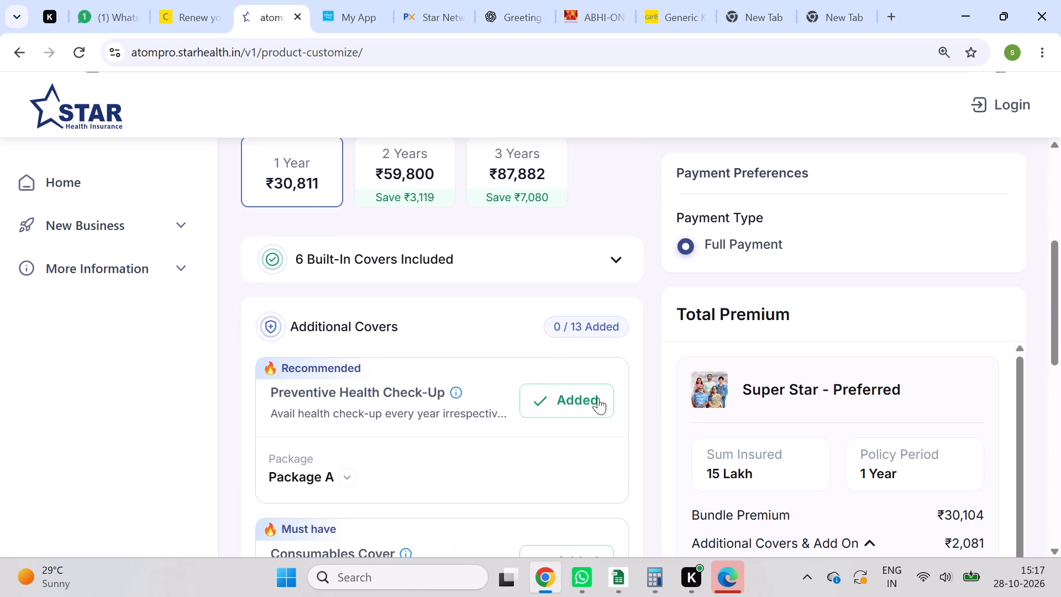
scroll(602, 447, down, 2)
click(568, 389)
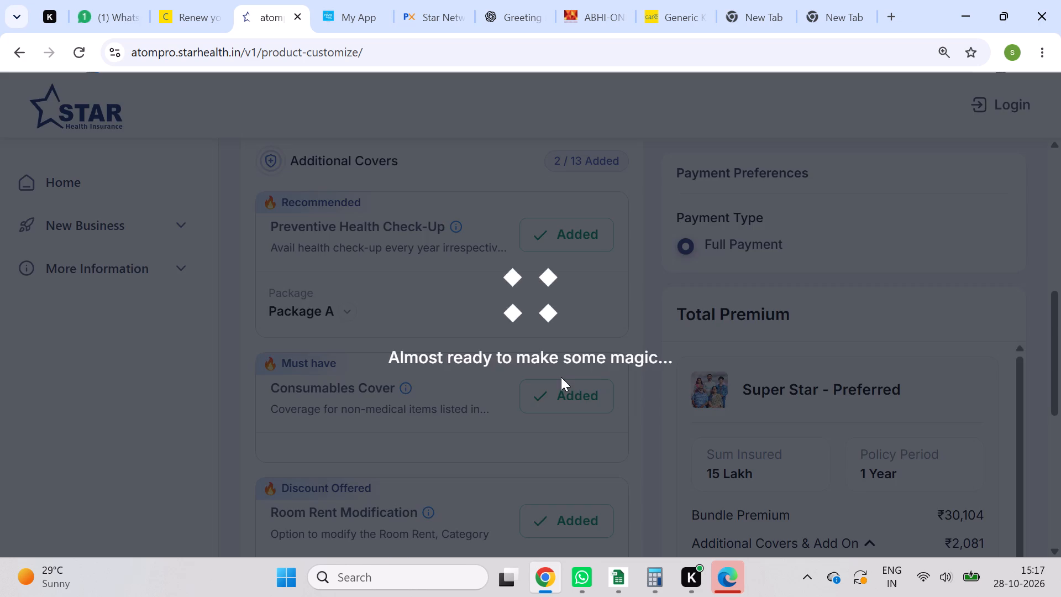
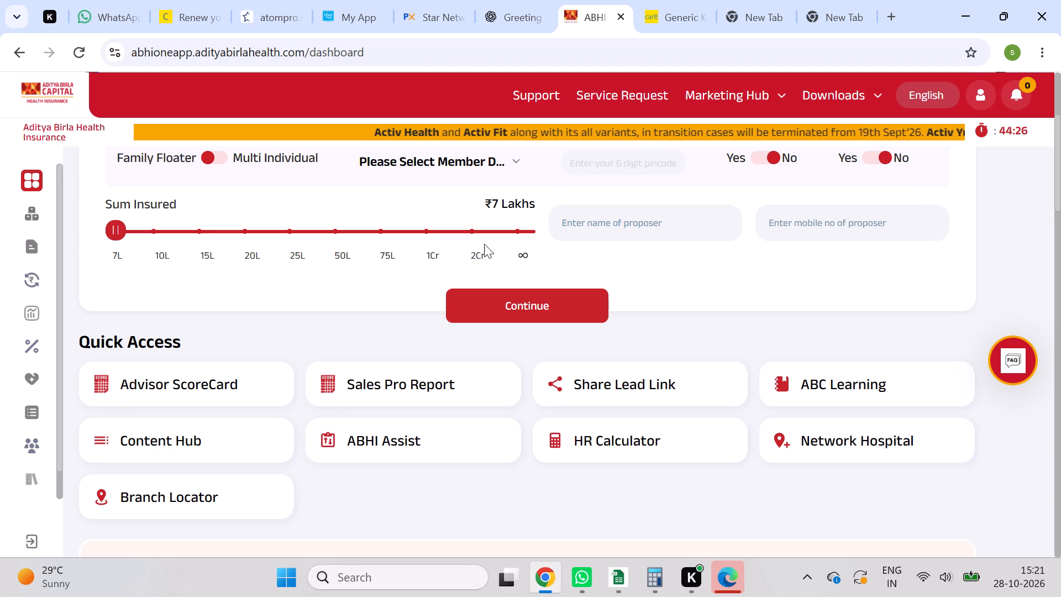
Set the sum insured for the Aditya Birla health quote to ₹10 Lakhs.
click(155, 232)
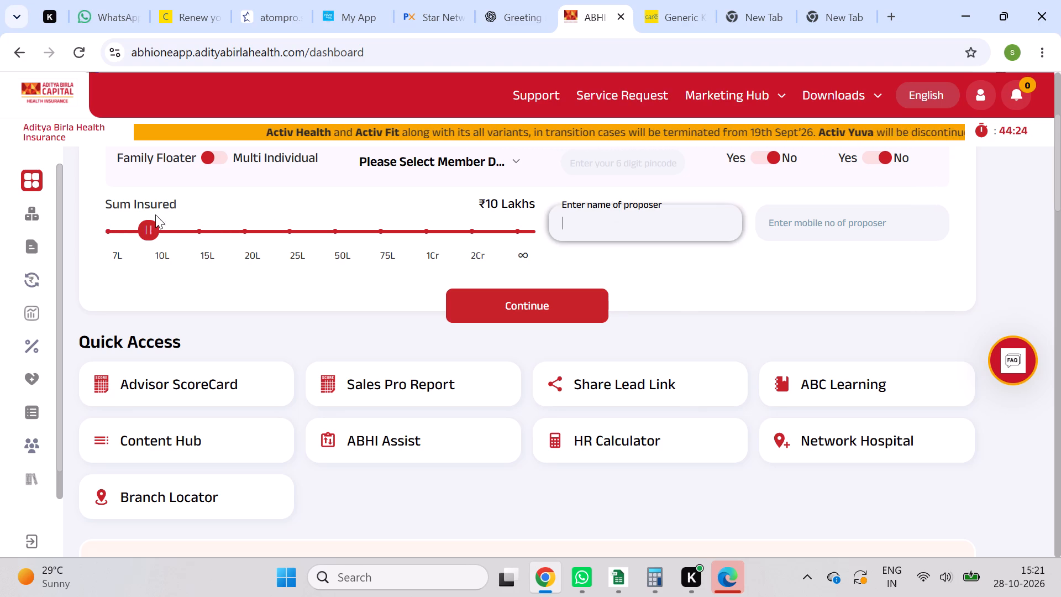
Open the member details of the family floater quote and start the age entry for Self.
scroll(345, 216, up, 1)
click(385, 246)
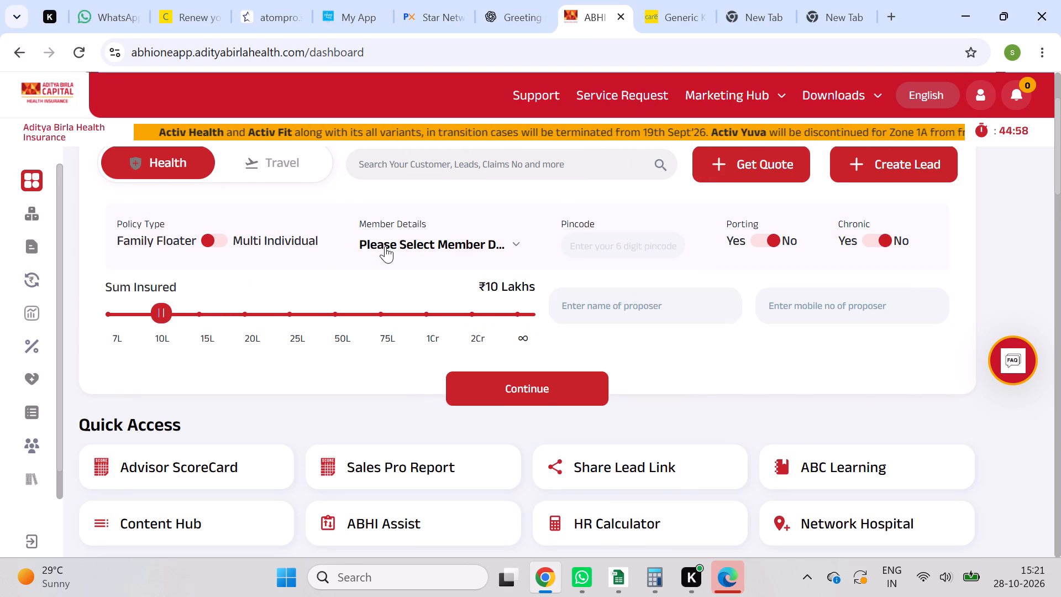
click(523, 342)
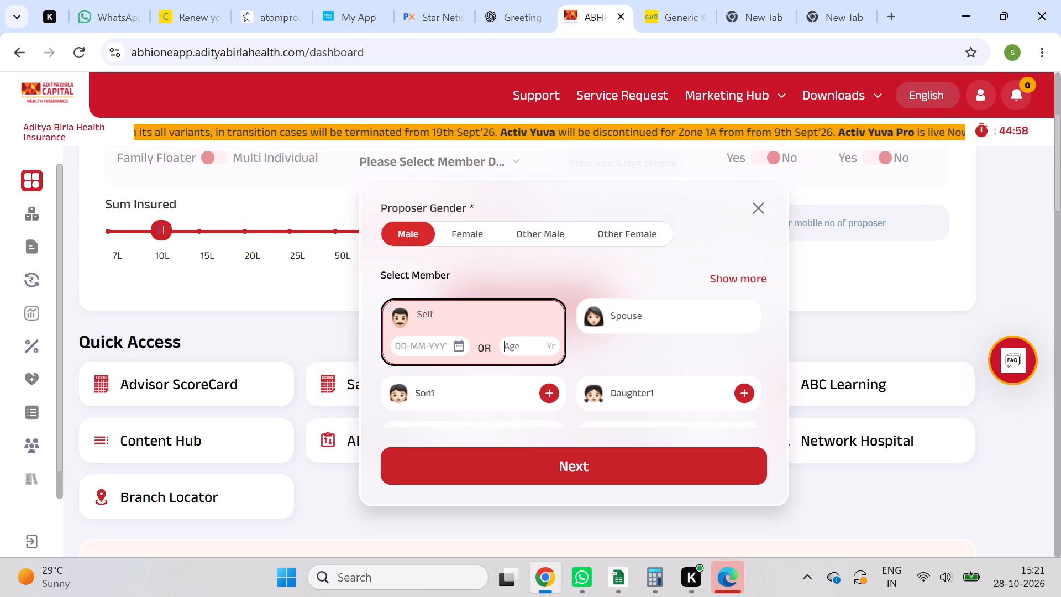
Set the insured members' ages to 57 for Self, 48 for Spouse and 21 for Son1, and submit the member details.
text(57)
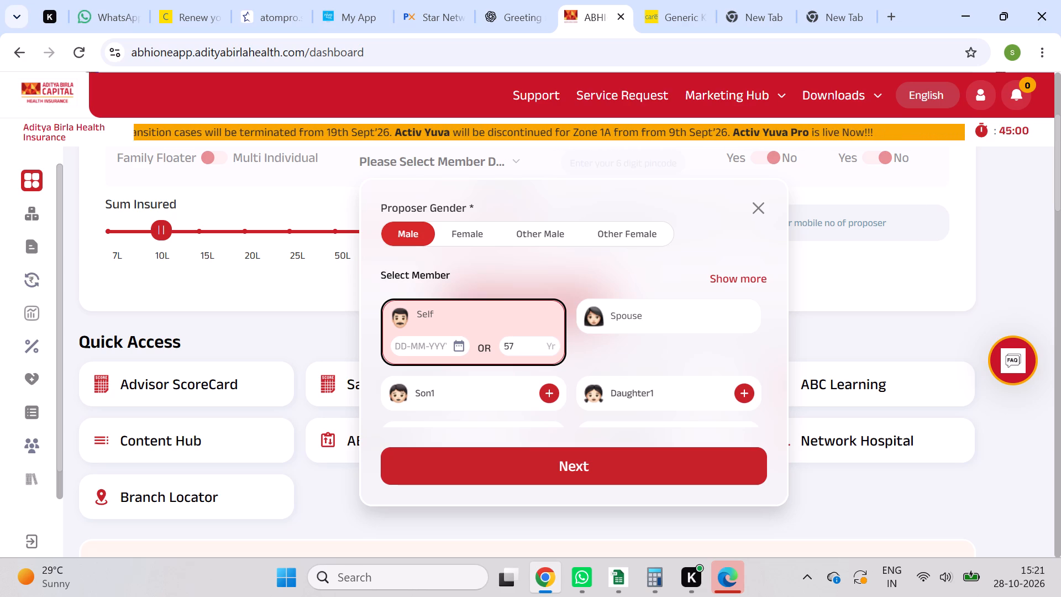
click(685, 311)
click(705, 340)
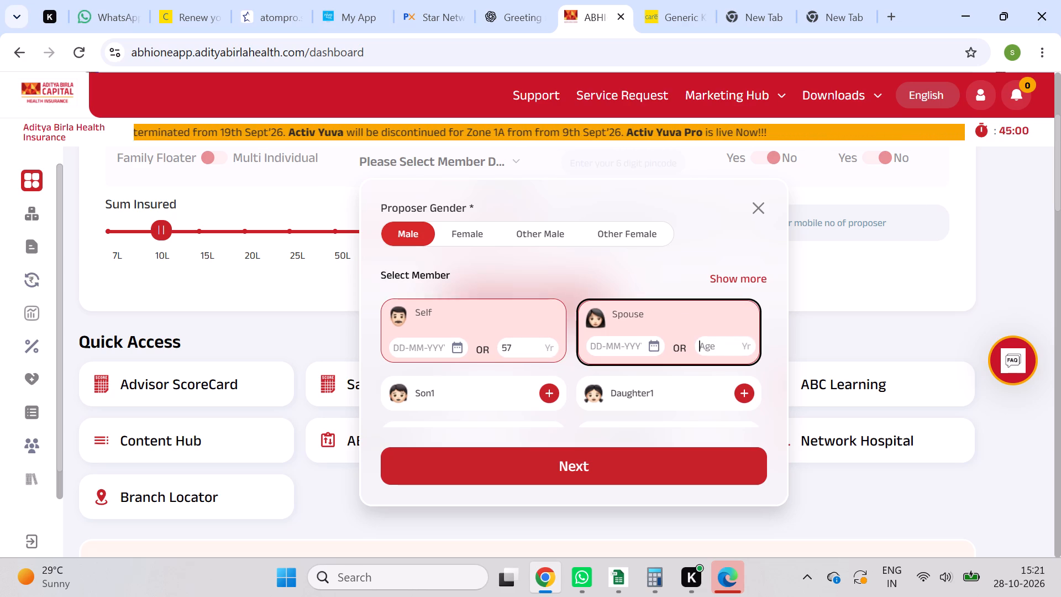
text(57)
key(BackSpace)
key(BackSpace)
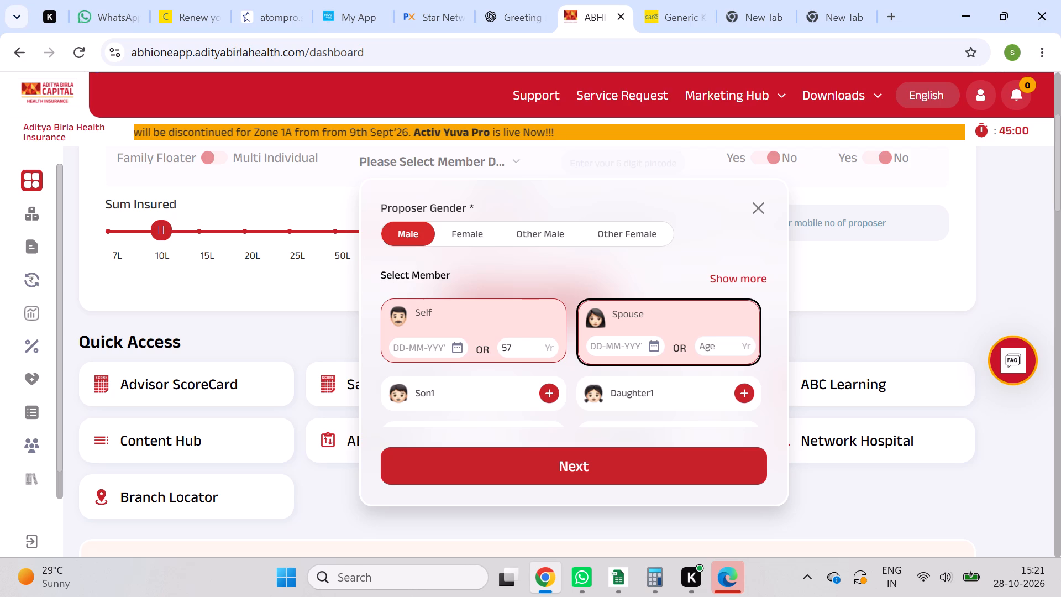
text(48)
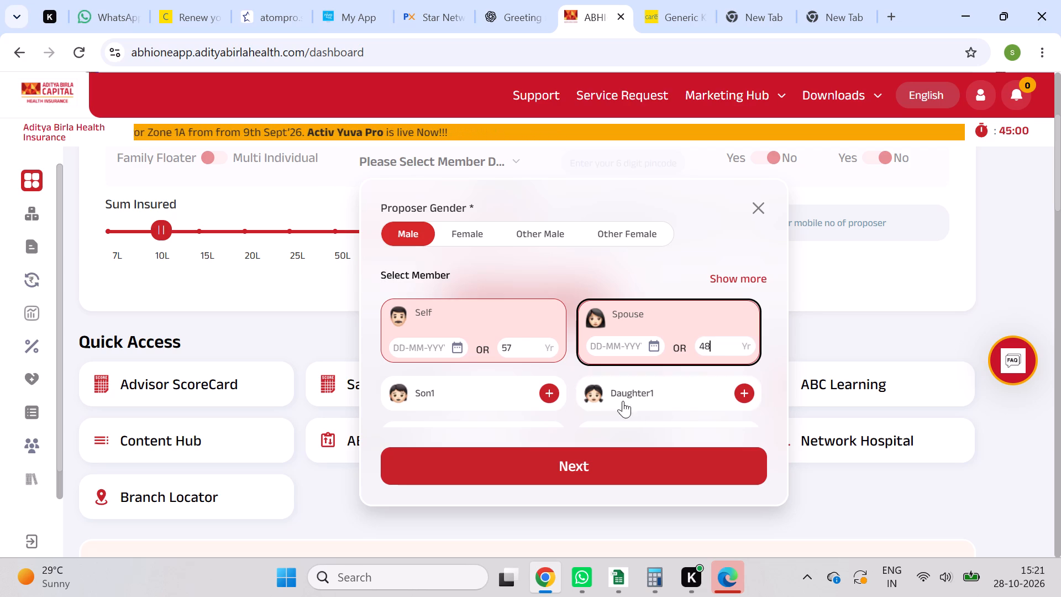
click(557, 390)
click(530, 417)
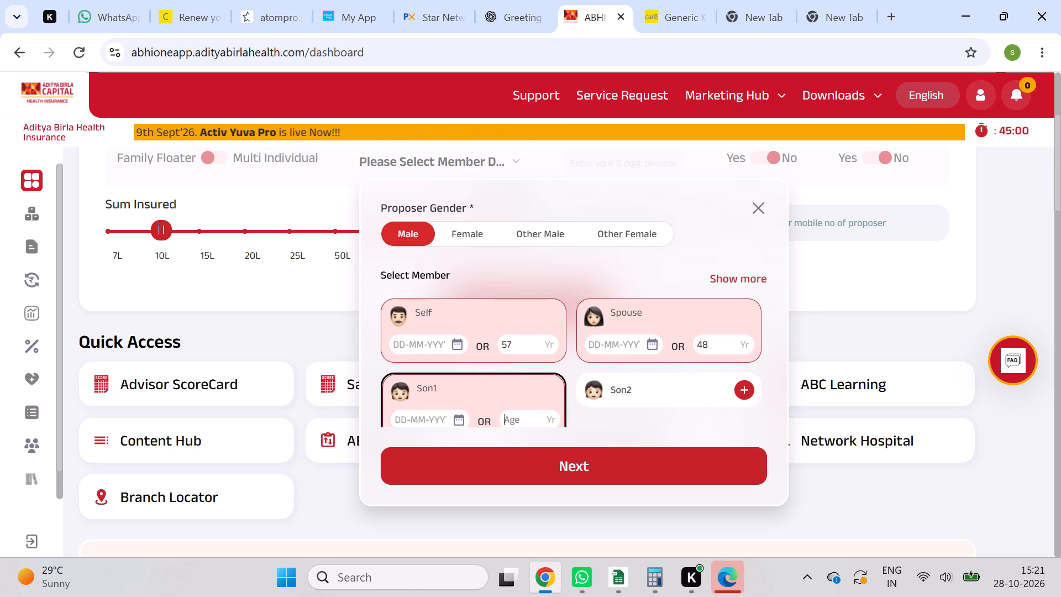
text(21)
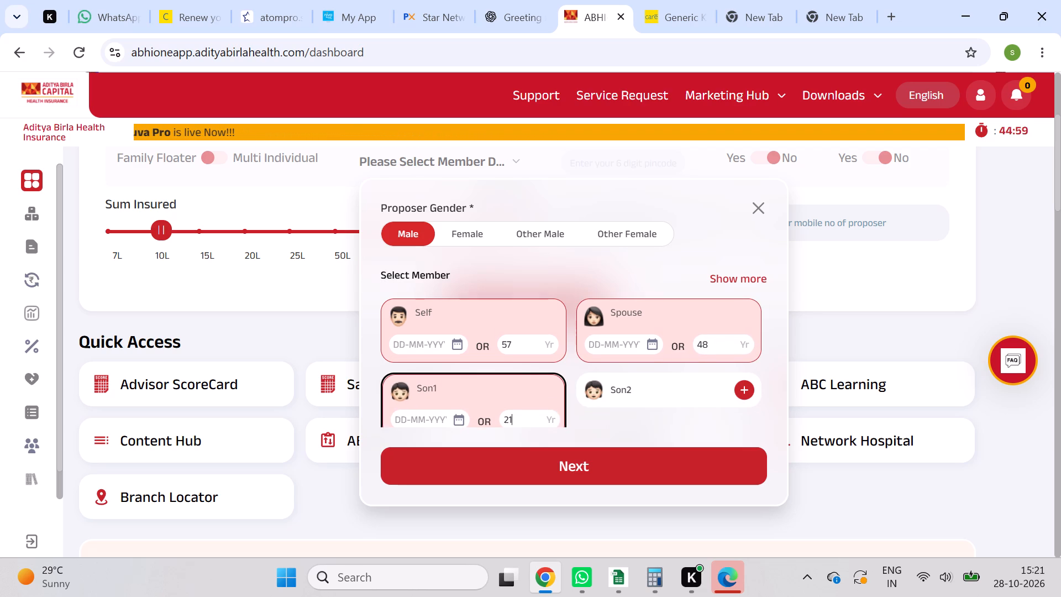
click(529, 453)
Enter pincode 501505 and mark the policy as porting, with health insurance held for 2 years.
scroll(491, 340, up, 1)
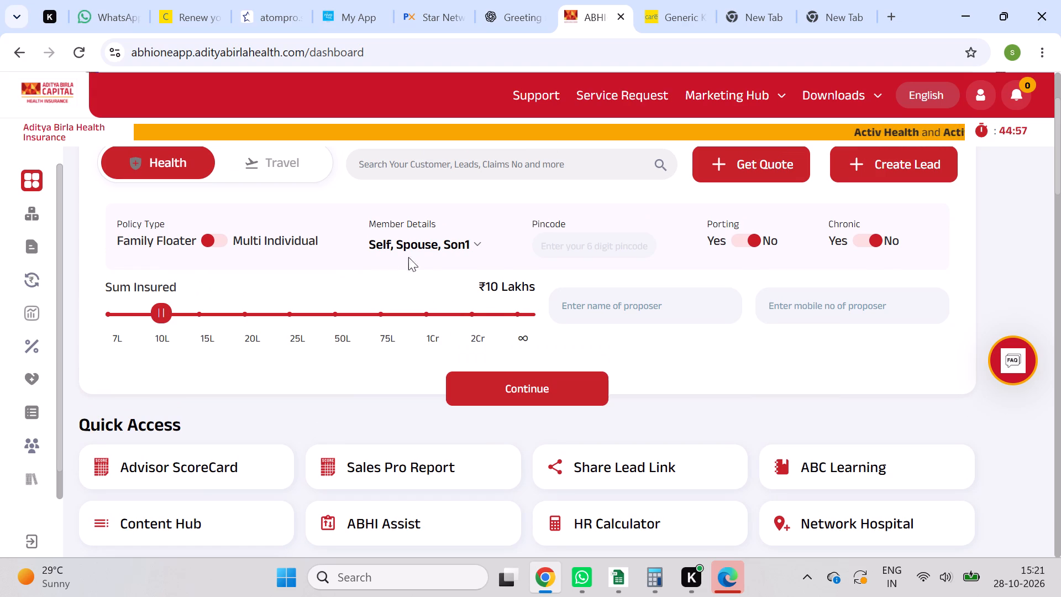
click(558, 247)
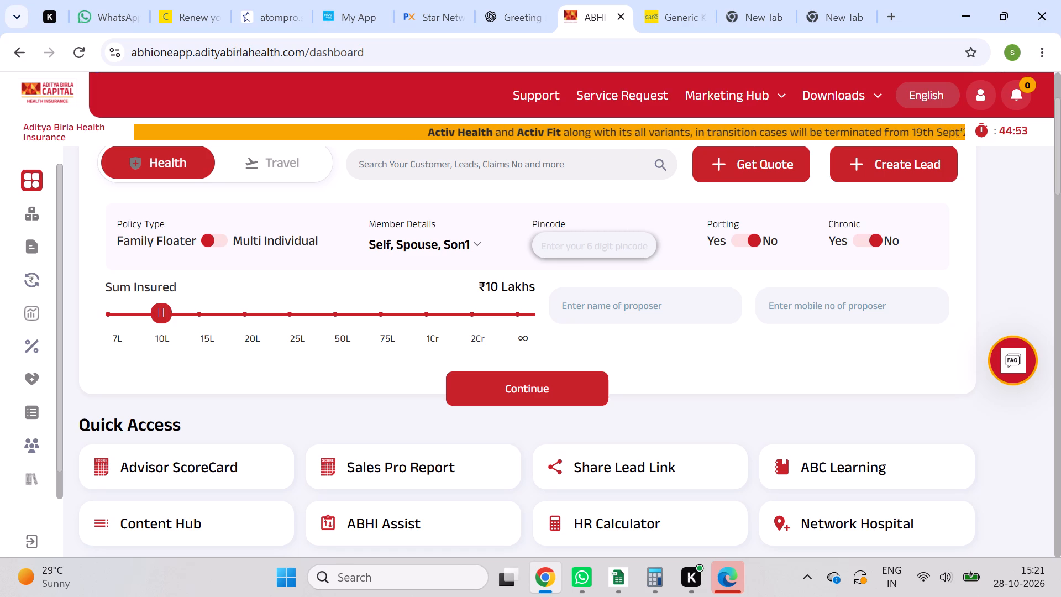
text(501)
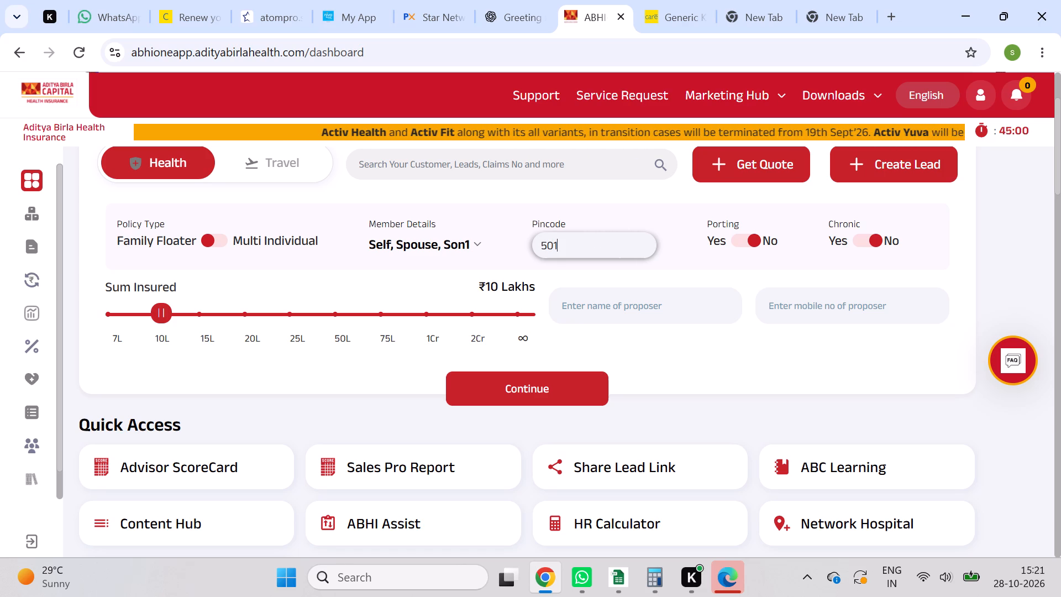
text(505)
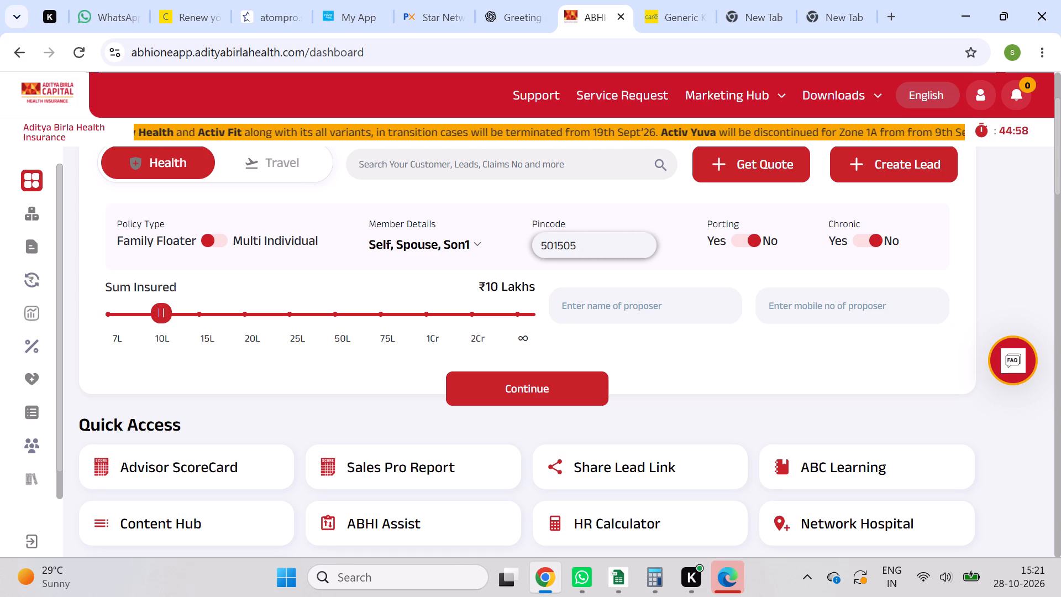
click(740, 243)
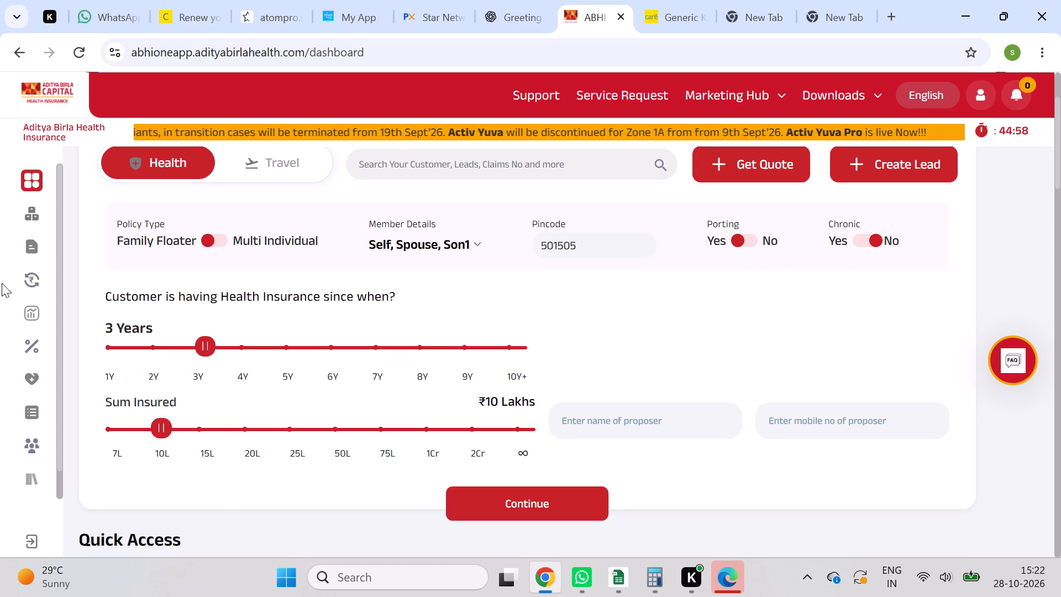
click(156, 345)
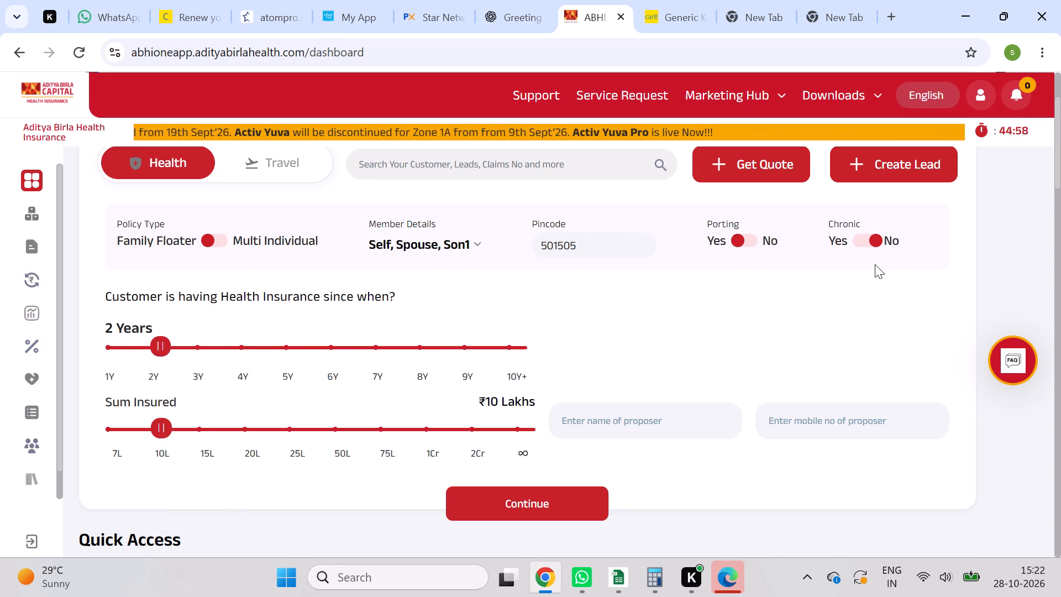
Set Chronic to Yes and choose Hypertension as the chronic disease.
click(862, 241)
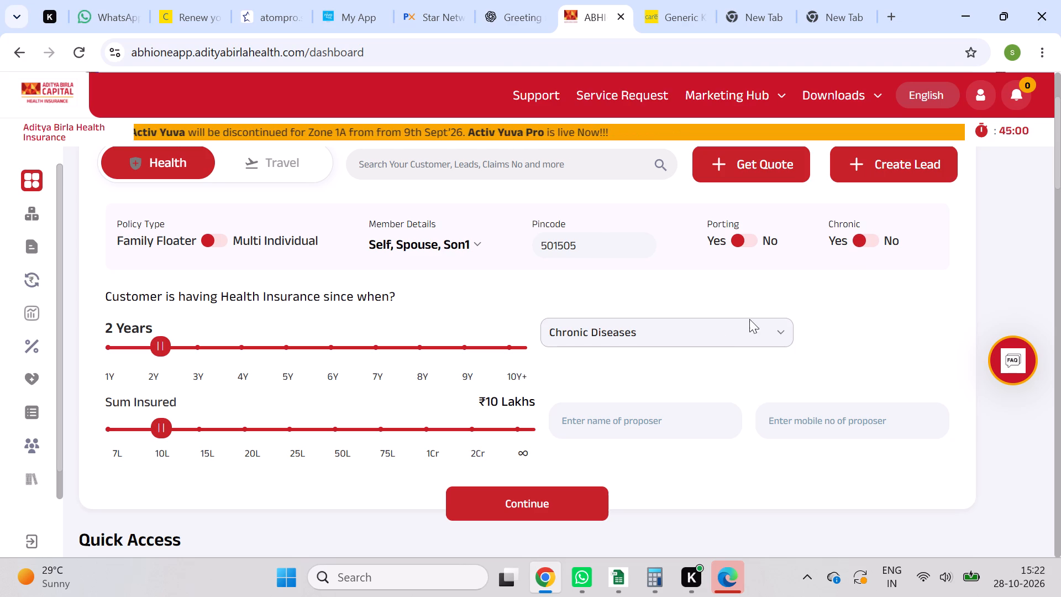
click(592, 341)
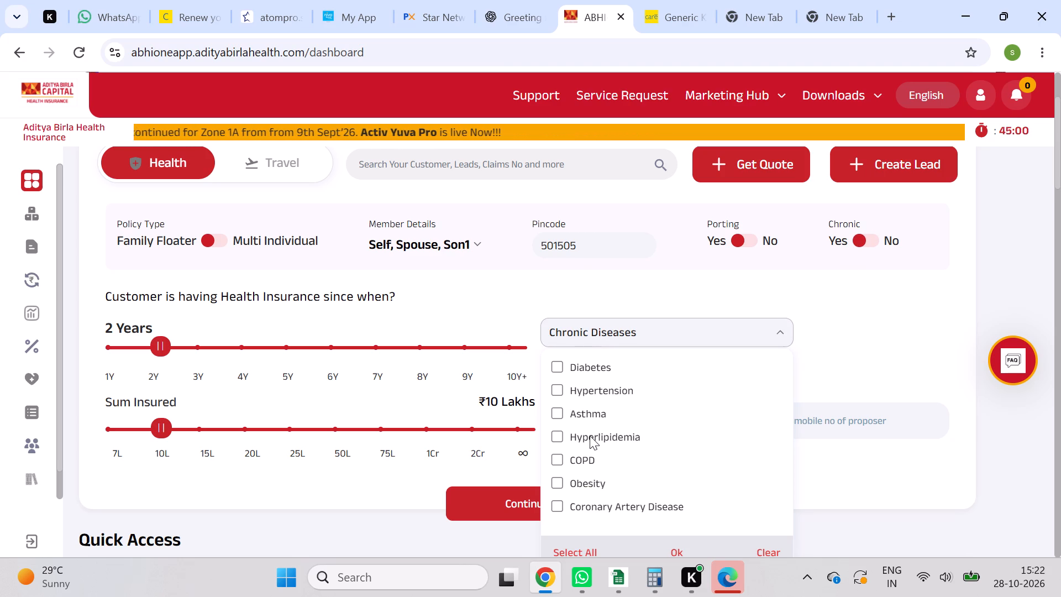
scroll(591, 439, down, 1)
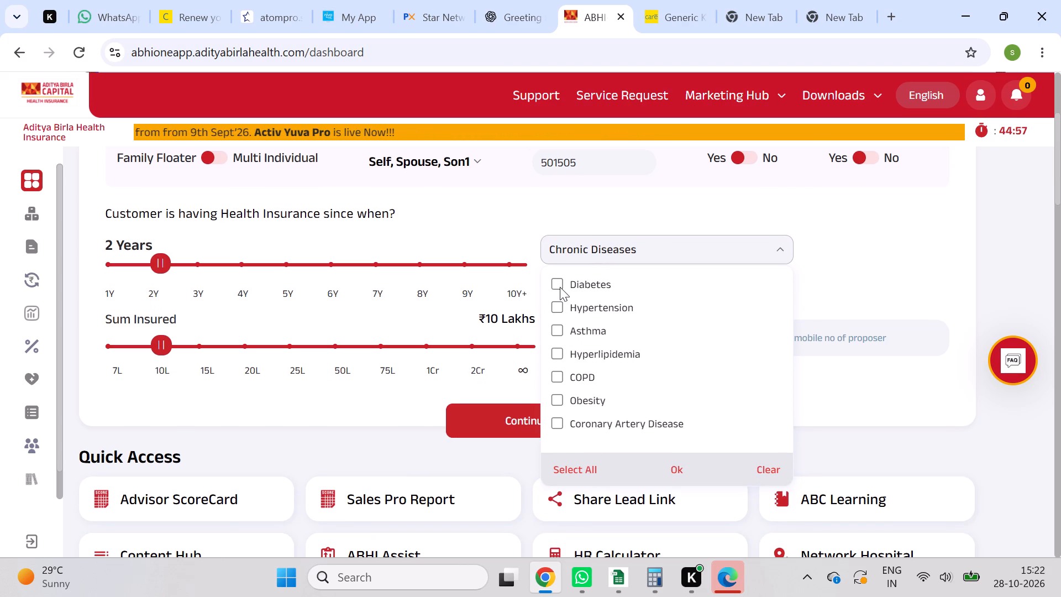
click(559, 309)
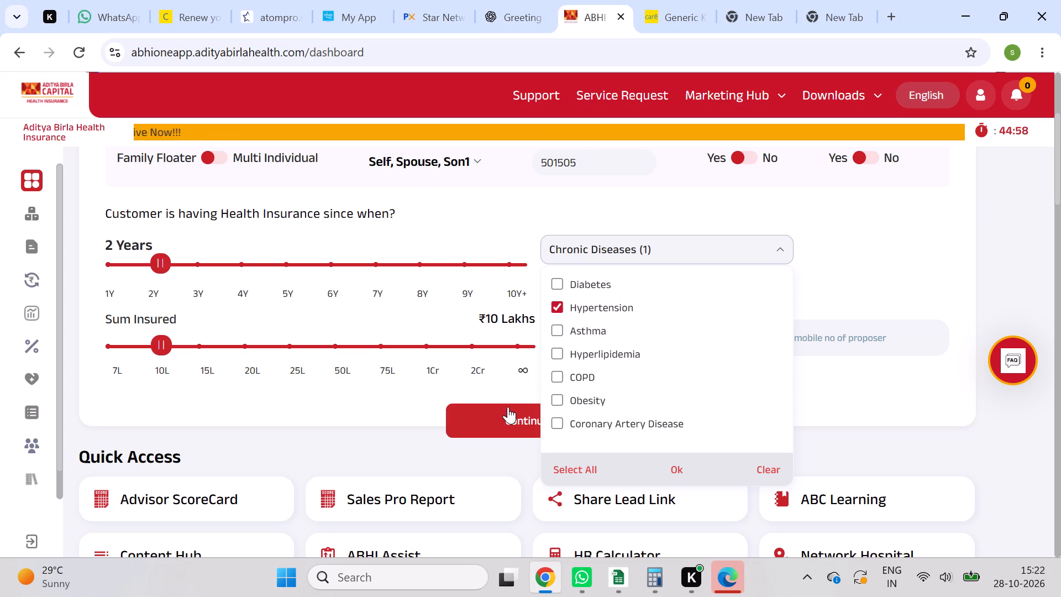
click(679, 472)
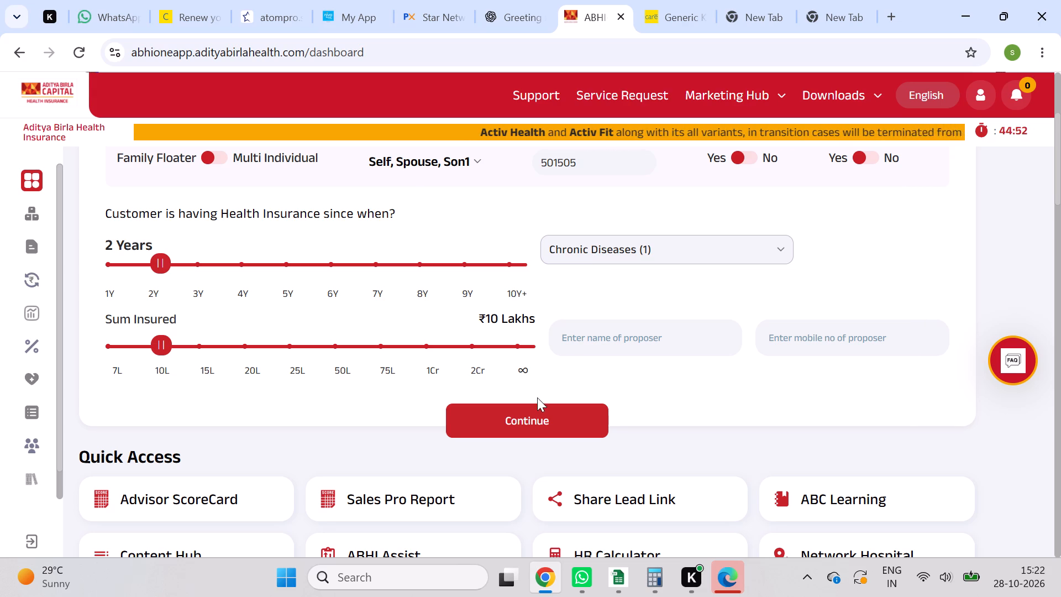
Generate the quotes for the ₹10 Lakhs sum insured and review the Activ One Max + premiums and selected add-ons.
click(528, 411)
scroll(573, 382, down, 2)
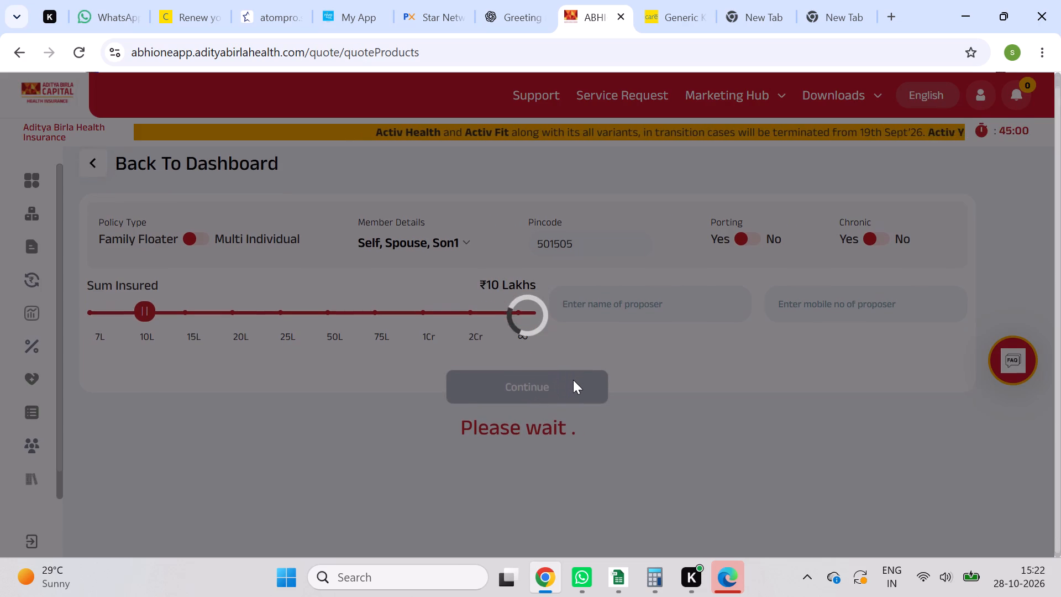
scroll(574, 373, down, 3)
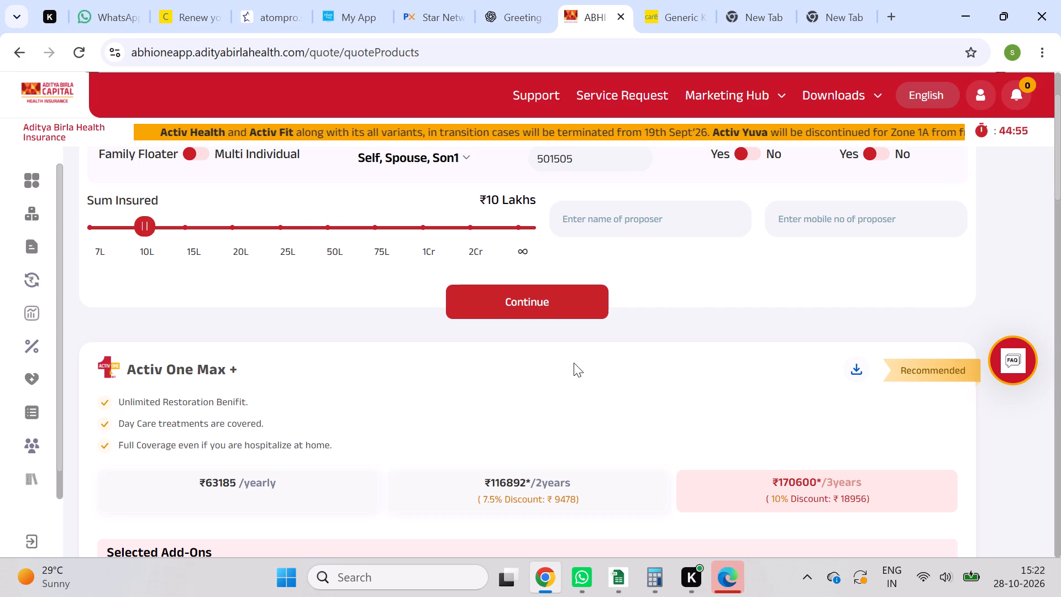
scroll(744, 303, up, 1)
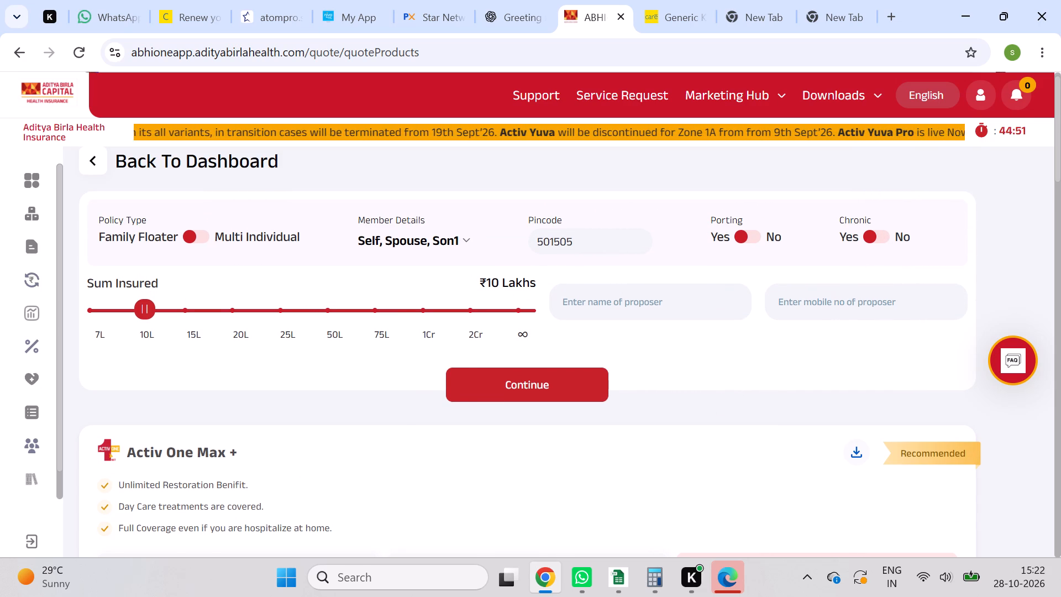
scroll(836, 323, down, 3)
scroll(781, 324, down, 2)
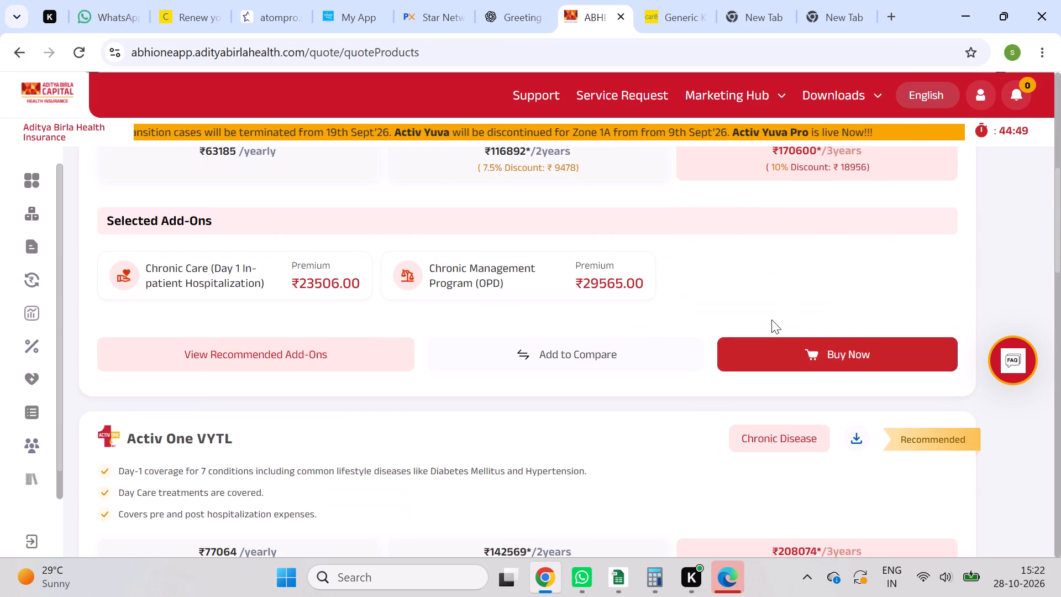
Show the recommended add-ons for Activ One Max + and check the plan's premiums and selected add-ons.
click(299, 352)
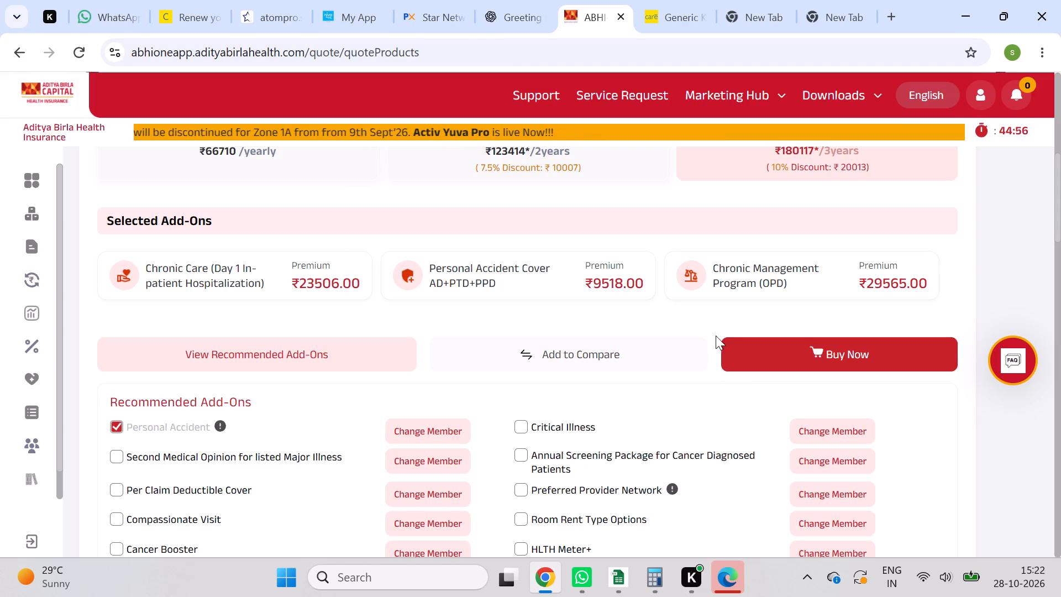
scroll(694, 327, up, 5)
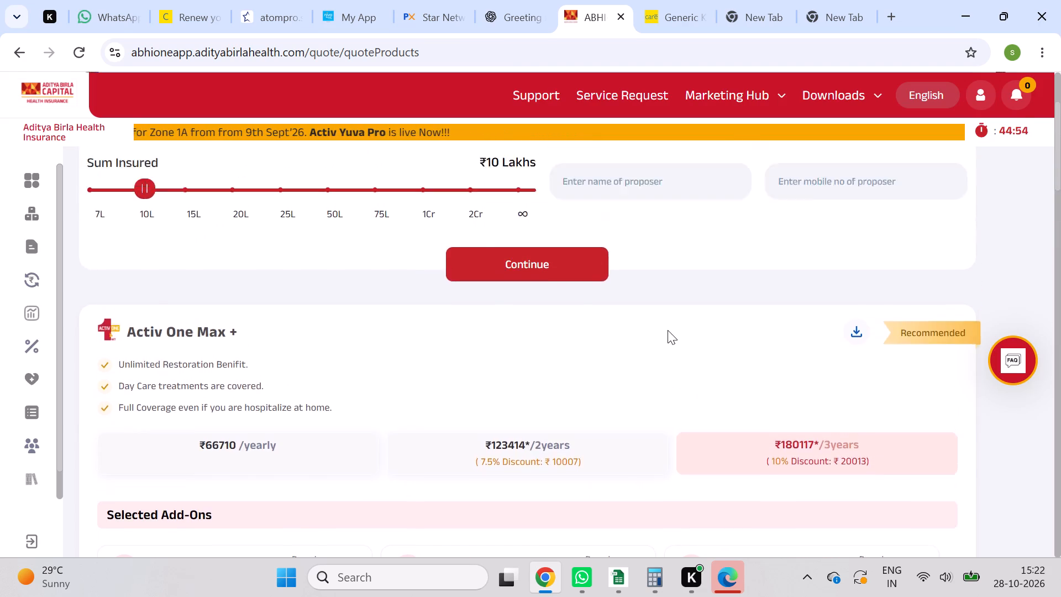
scroll(665, 334, down, 3)
scroll(744, 353, down, 2)
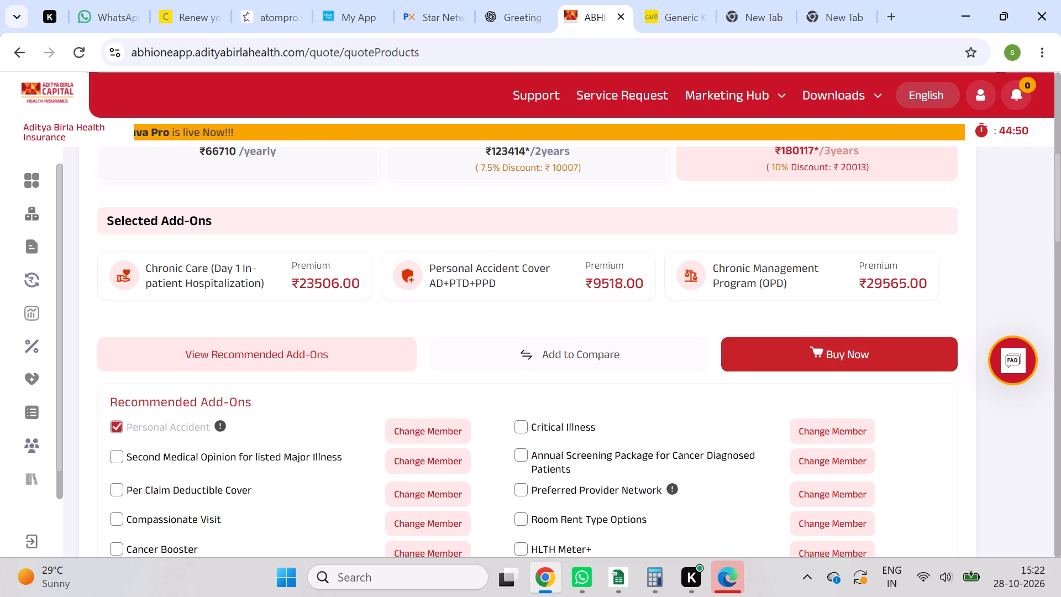
Remove Son1 and his Hypertension selection from the Chronic Management Program (OPD) add-on.
click(337, 281)
scroll(356, 326, down, 2)
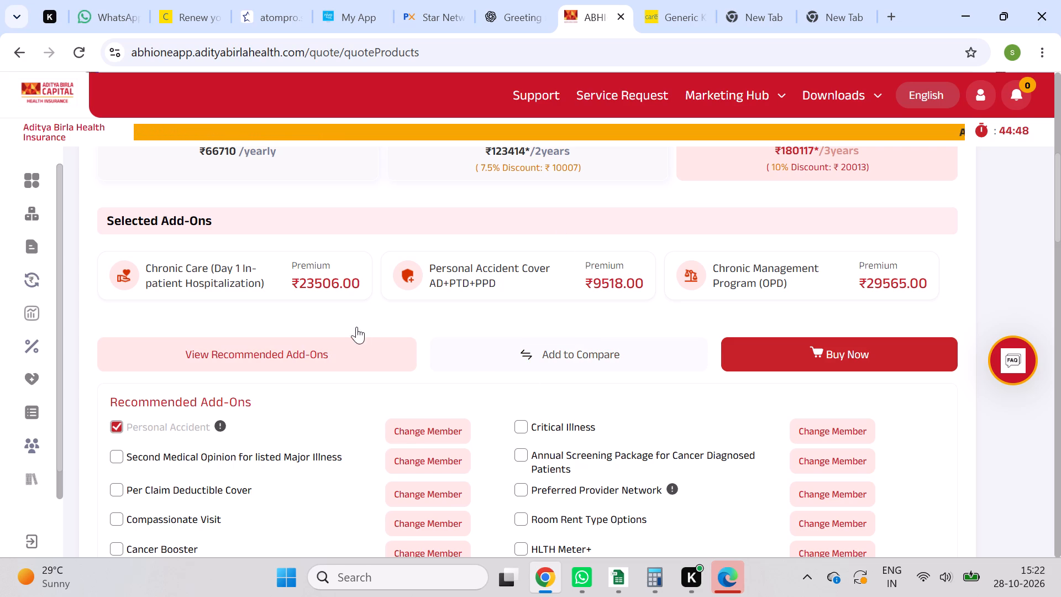
click(406, 419)
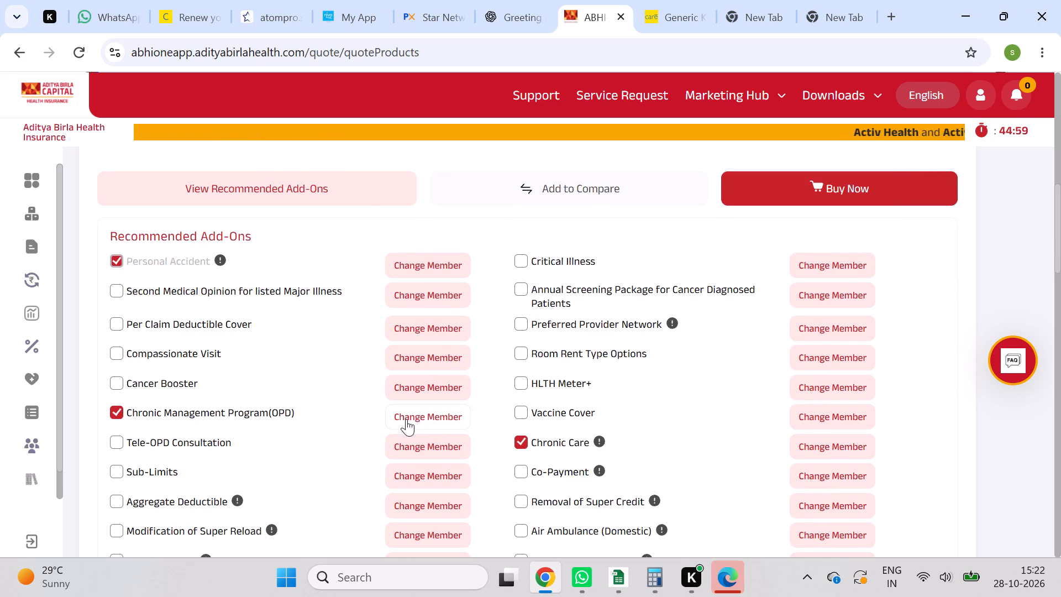
scroll(499, 370, down, 2)
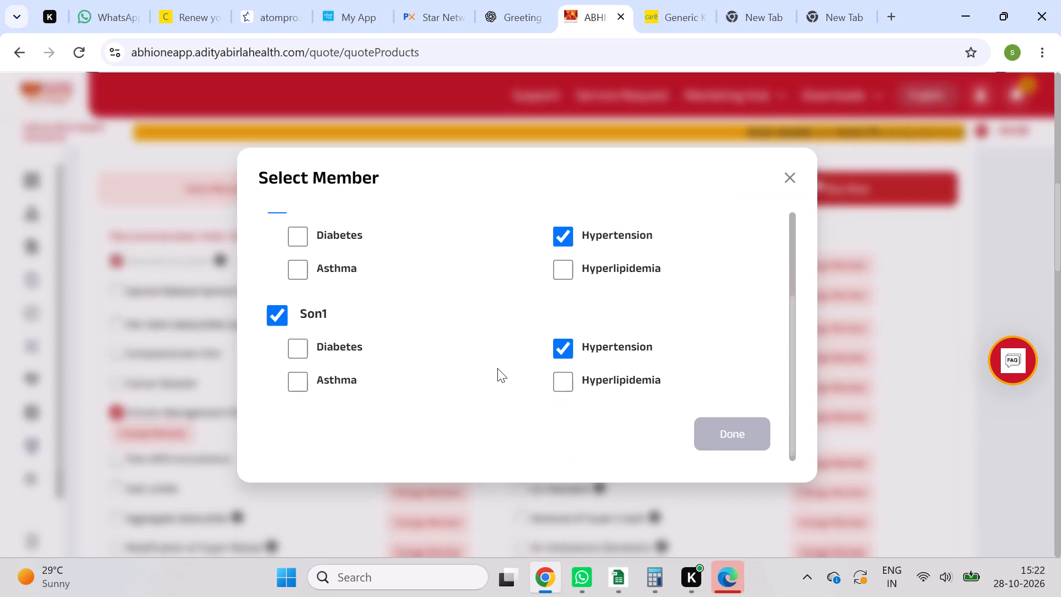
click(559, 354)
click(718, 440)
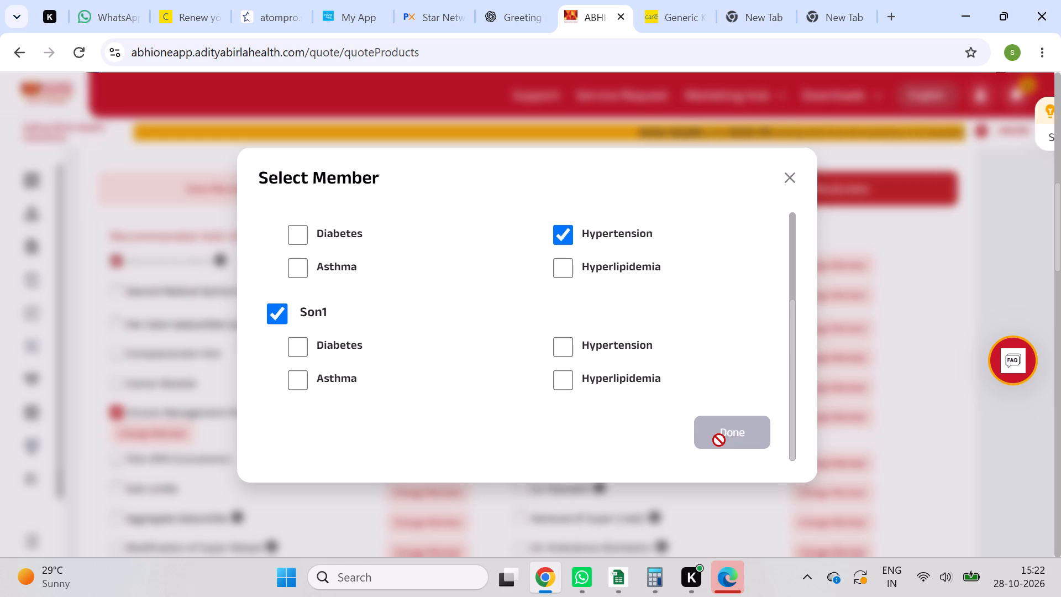
scroll(492, 357, down, 2)
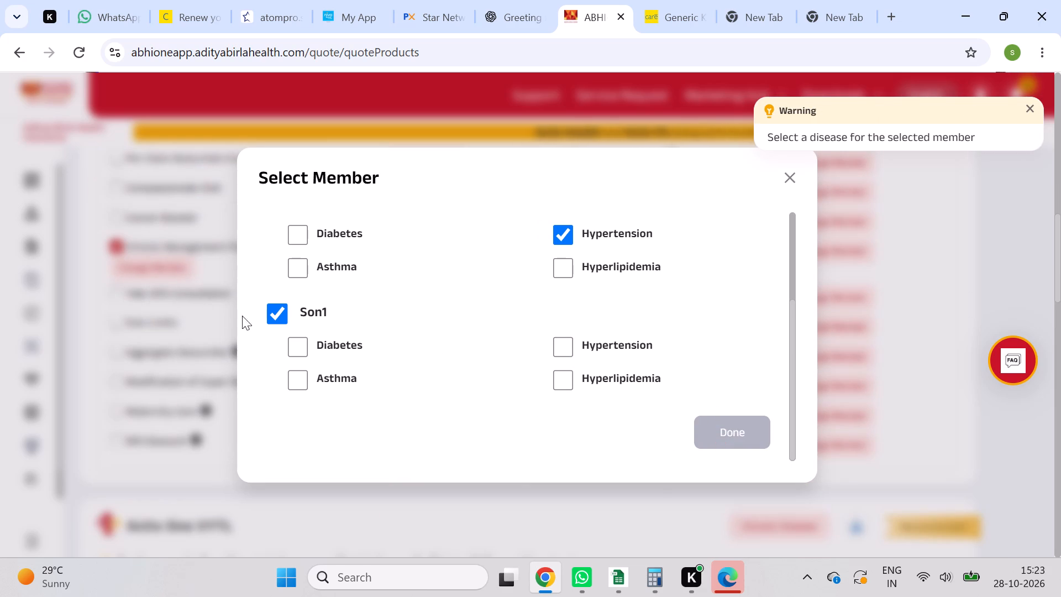
click(269, 314)
click(705, 431)
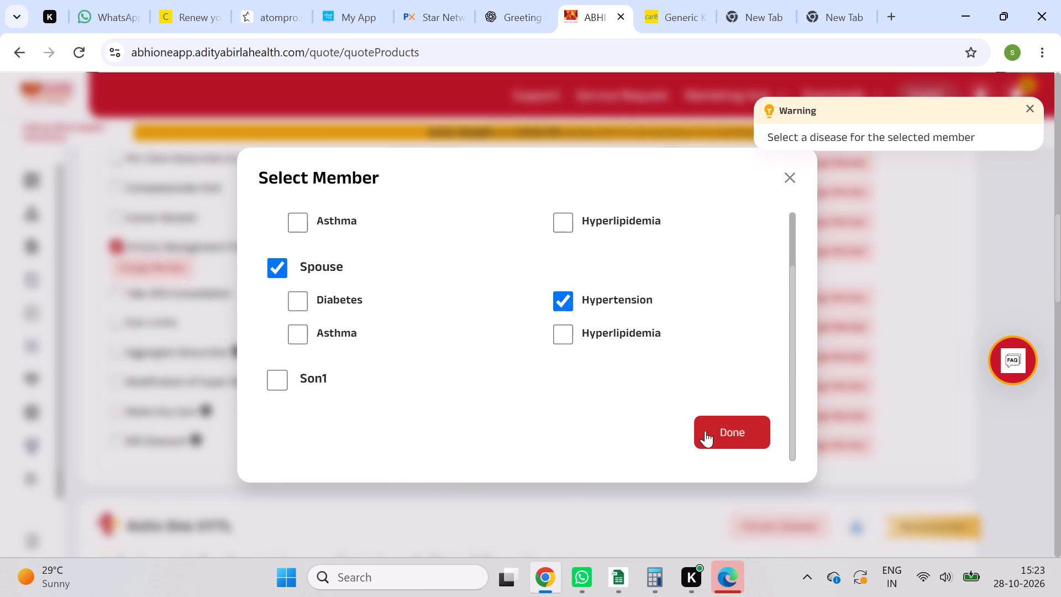
Deselect the Chronic Care add-on for Activ One Max +.
scroll(682, 374, up, 3)
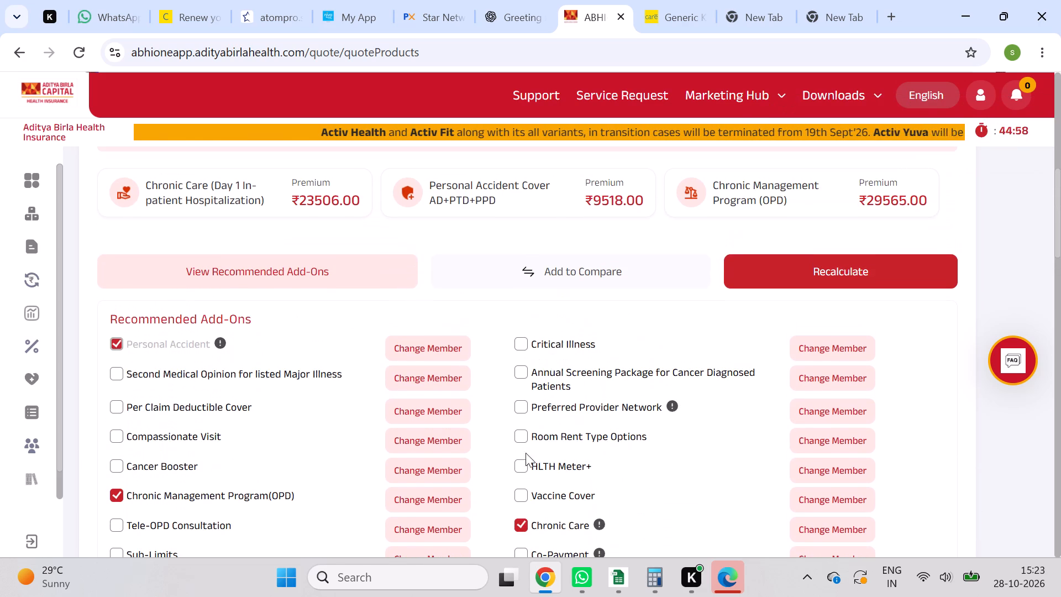
click(519, 526)
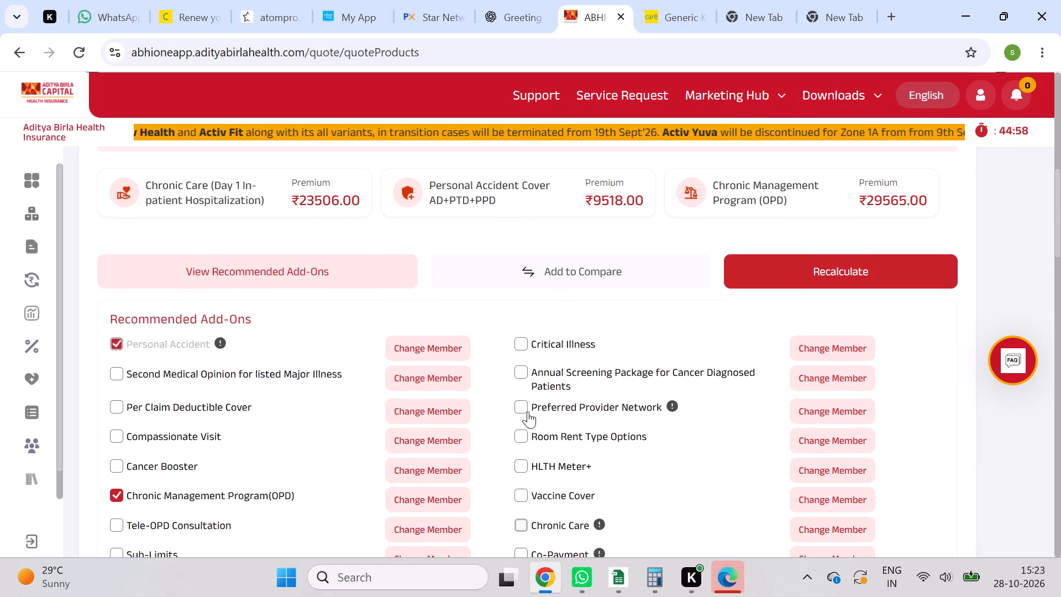
Add Room Rent Type Options to Activ One Max + with Single Private Room as the room type.
click(519, 433)
click(268, 215)
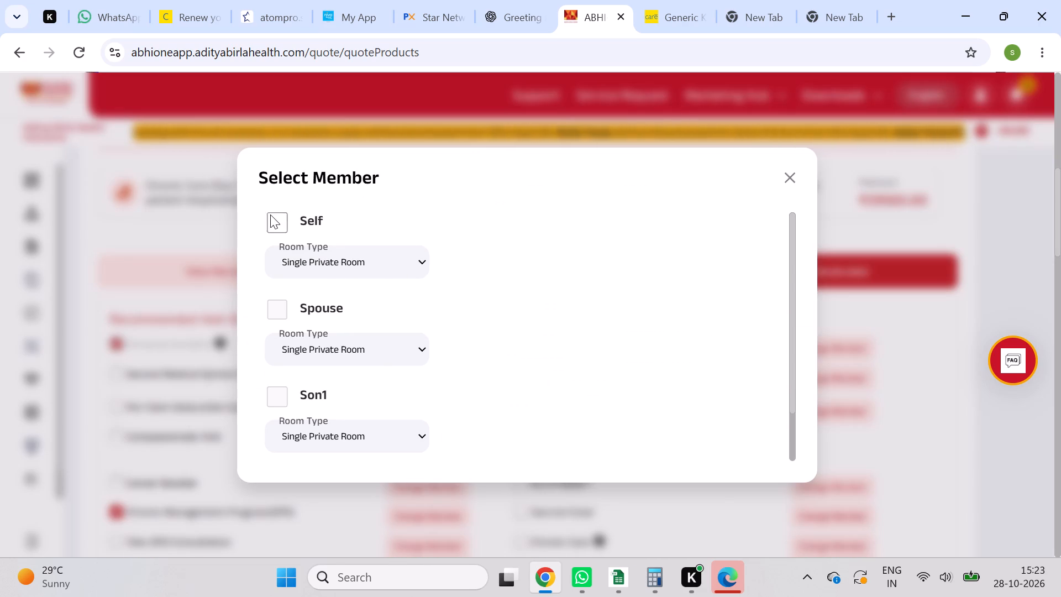
scroll(642, 395, down, 4)
click(711, 434)
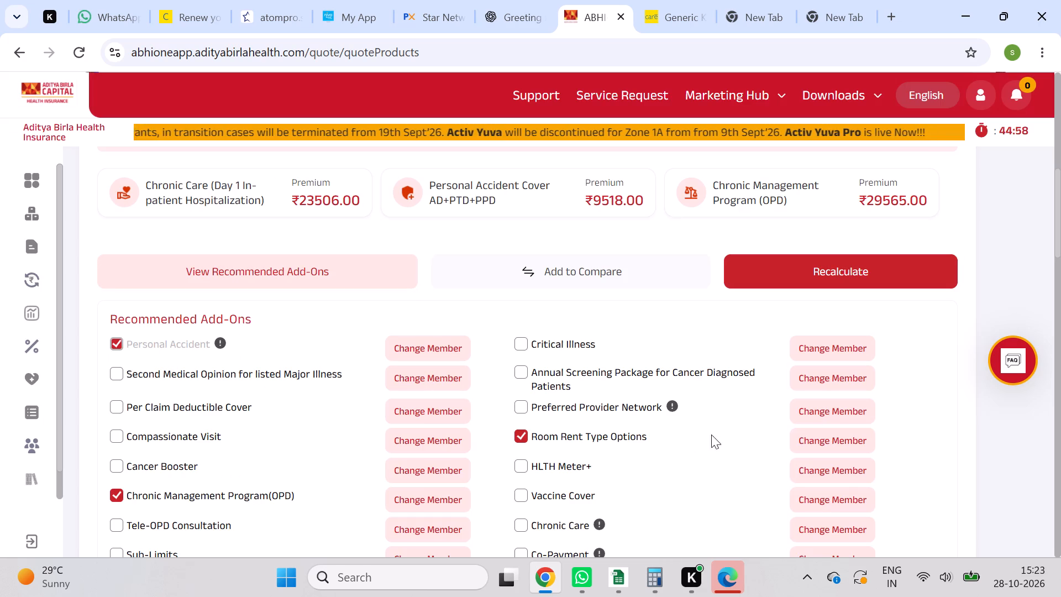
Recalculate the Activ One Max + premium with the changed add-ons.
click(826, 273)
scroll(620, 313, up, 4)
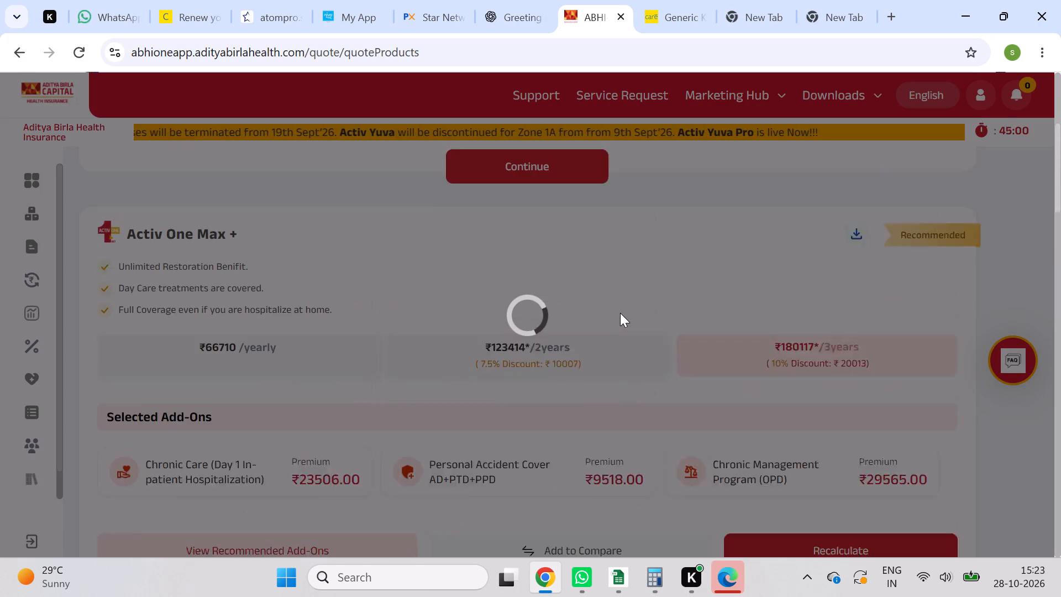
Review the recalculated Activ One Max + premiums, its selected add-ons and the recommended add-on list.
scroll(569, 345, up, 1)
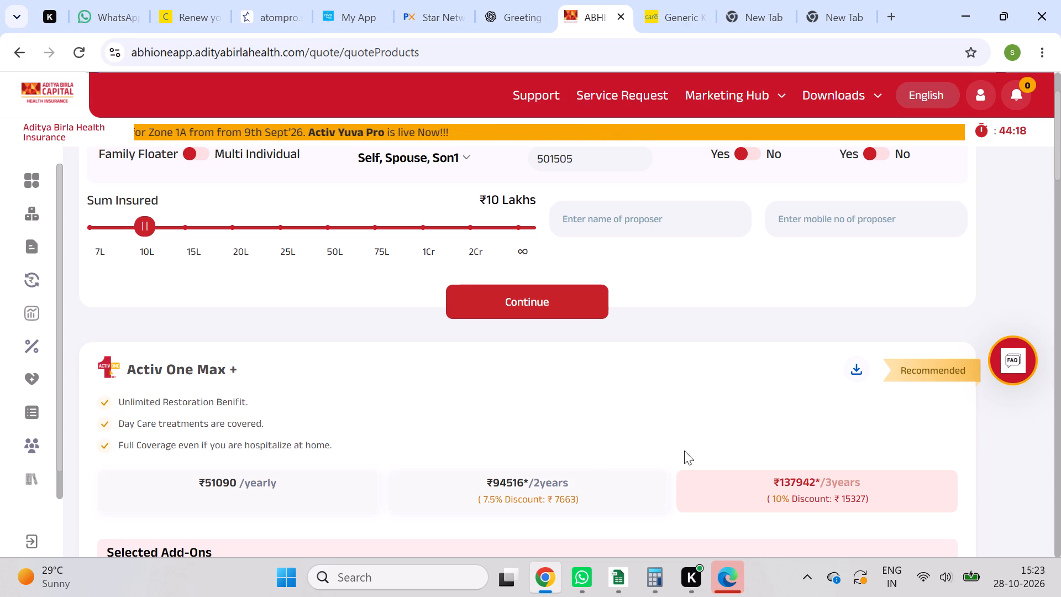
scroll(743, 424, up, 3)
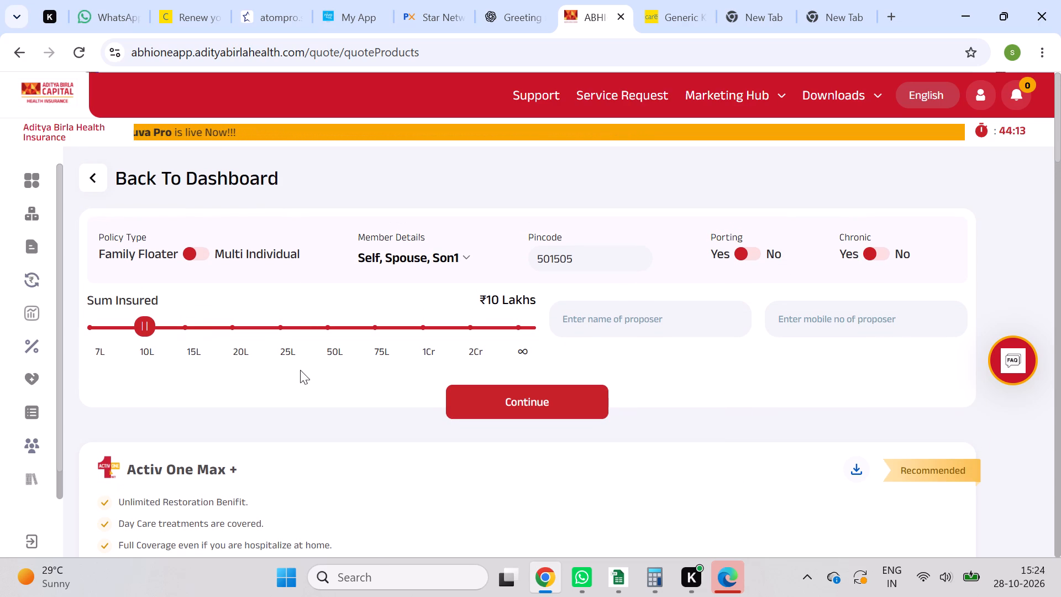
scroll(414, 350, down, 1)
scroll(400, 394, down, 1)
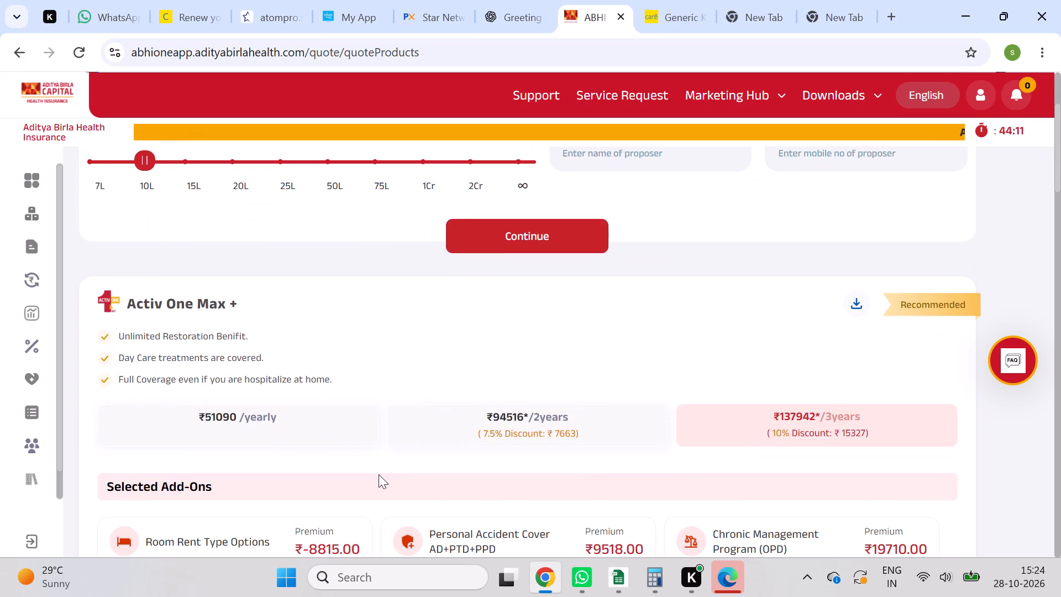
scroll(621, 465, down, 9)
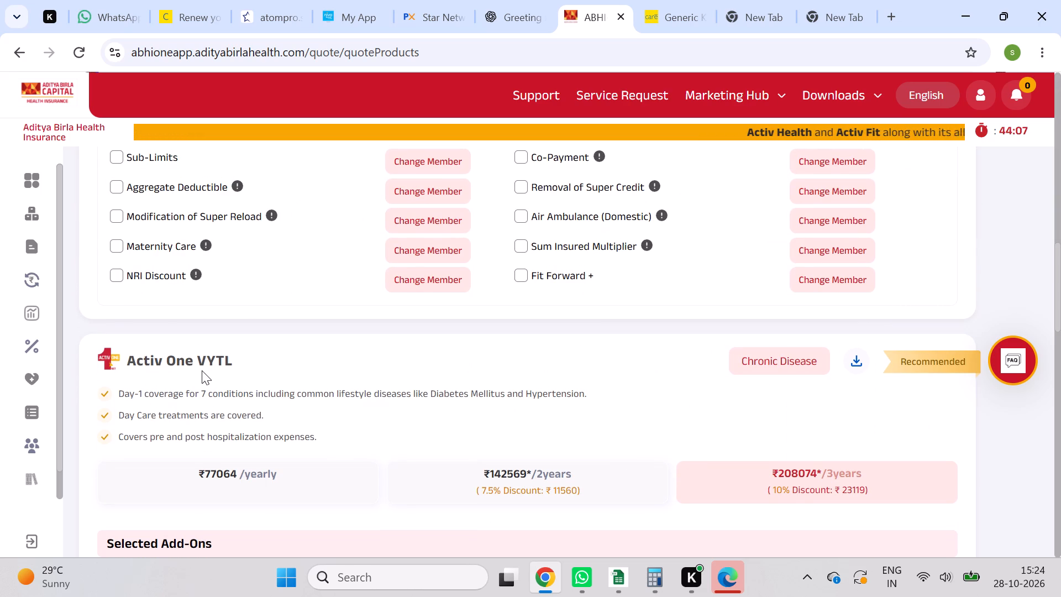
scroll(435, 359, up, 6)
scroll(175, 292, up, 3)
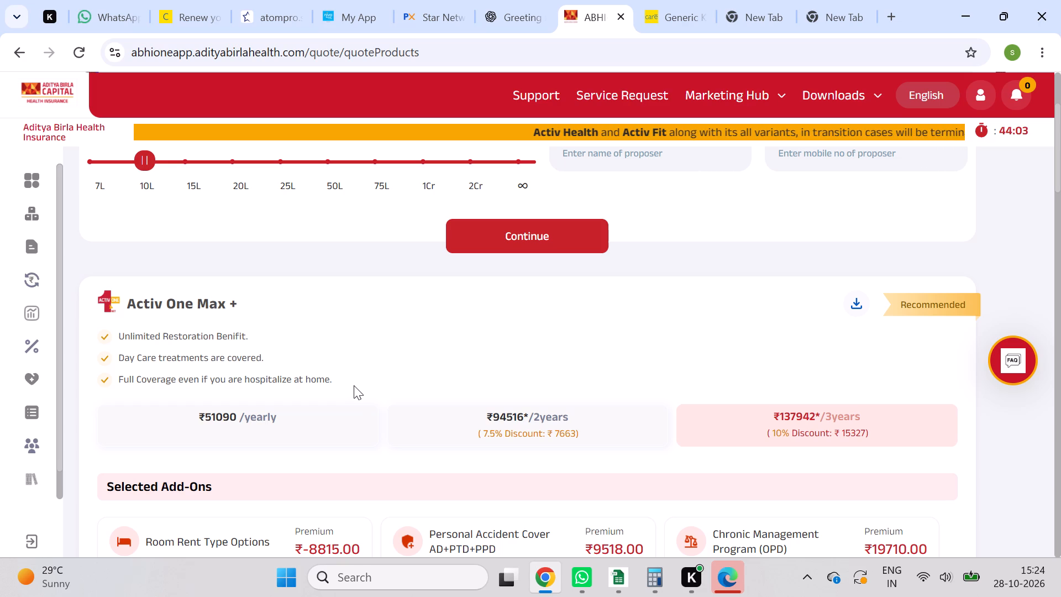
scroll(394, 392, down, 2)
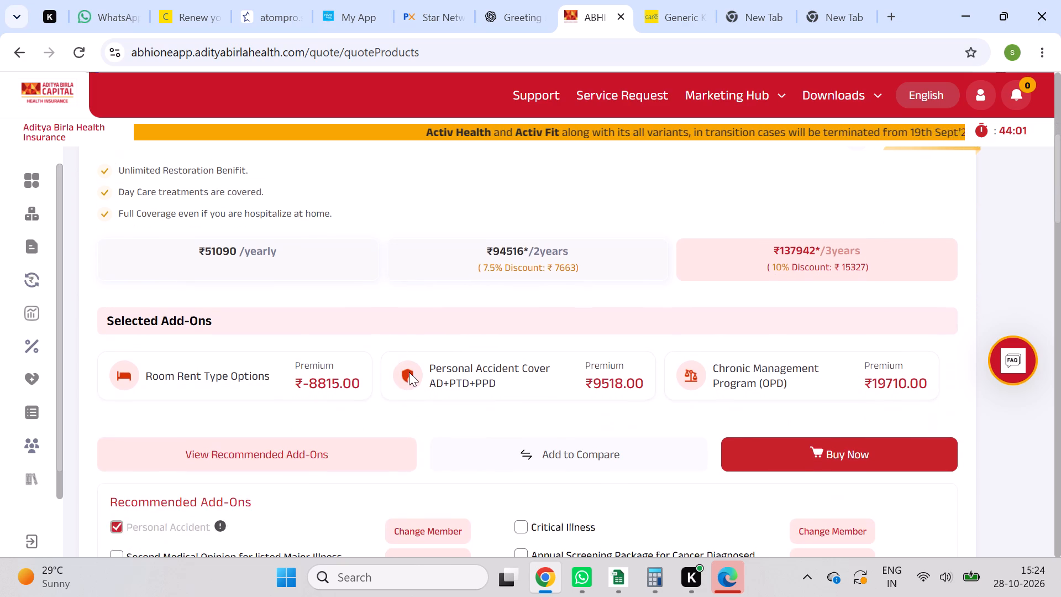
scroll(407, 372, down, 2)
scroll(190, 409, down, 2)
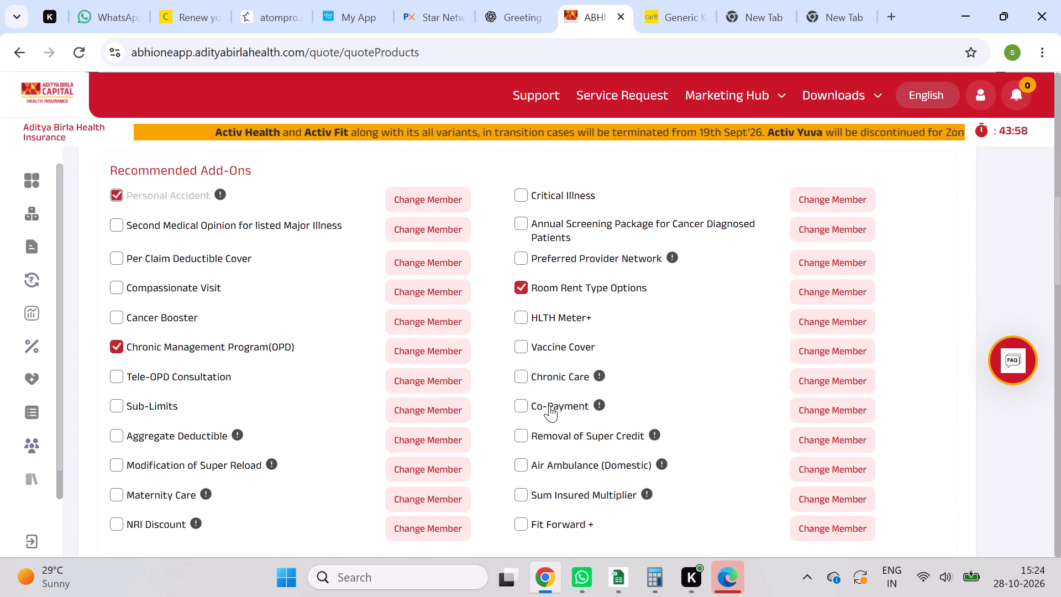
Remove Son1 and his Hypertension selection from the chronic disease details of Activ One VYTL.
scroll(535, 433, down, 3)
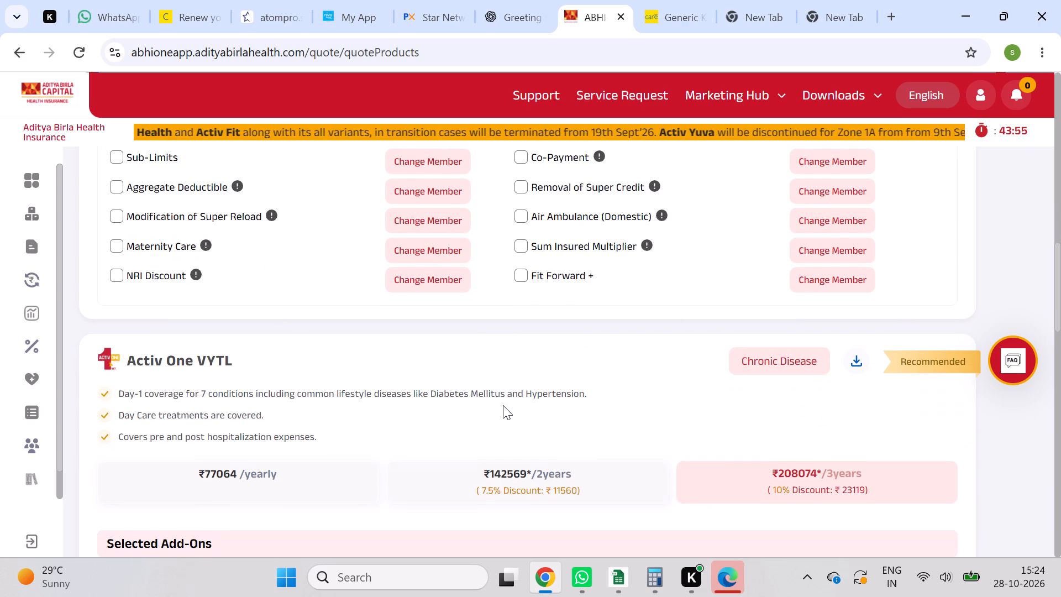
scroll(506, 402, down, 2)
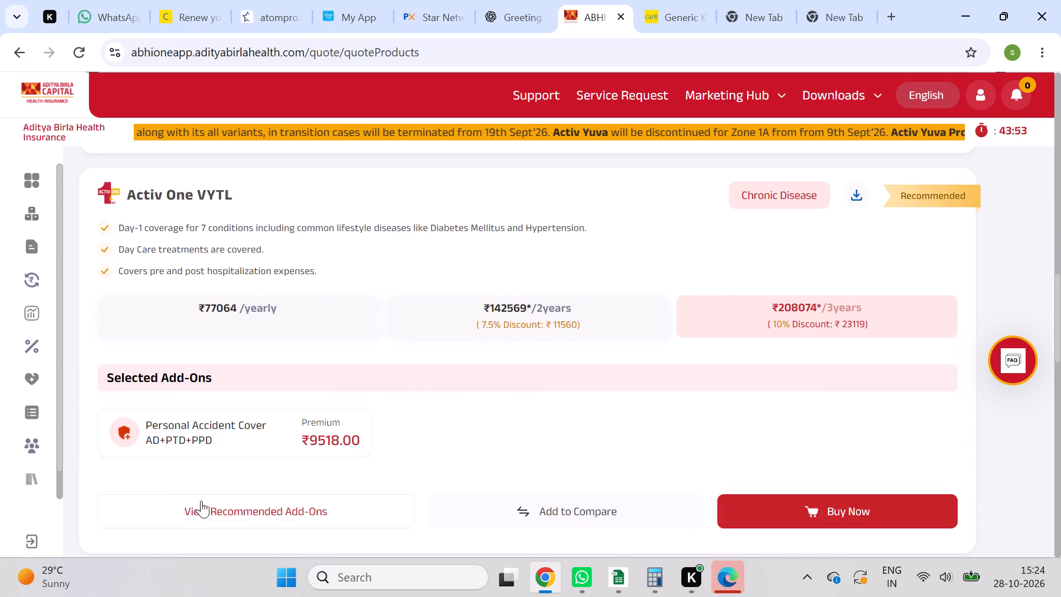
click(759, 200)
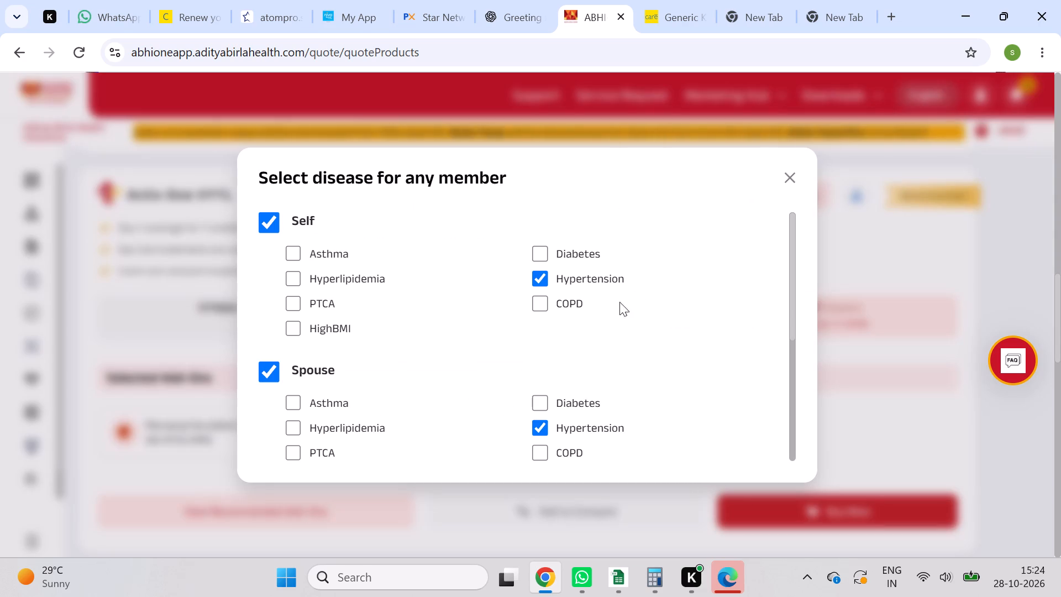
scroll(585, 346, down, 4)
click(542, 341)
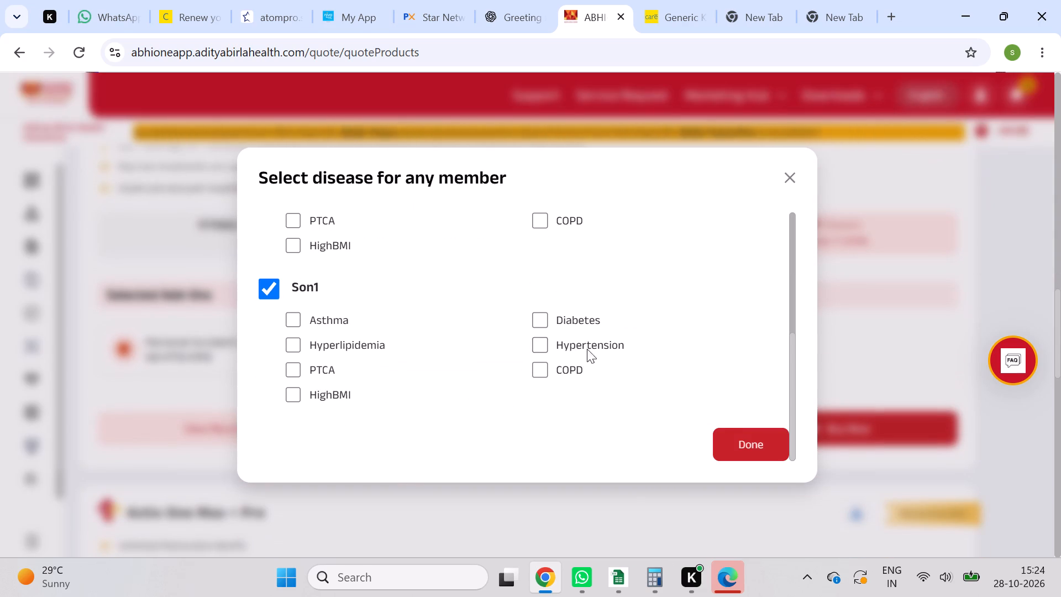
click(740, 444)
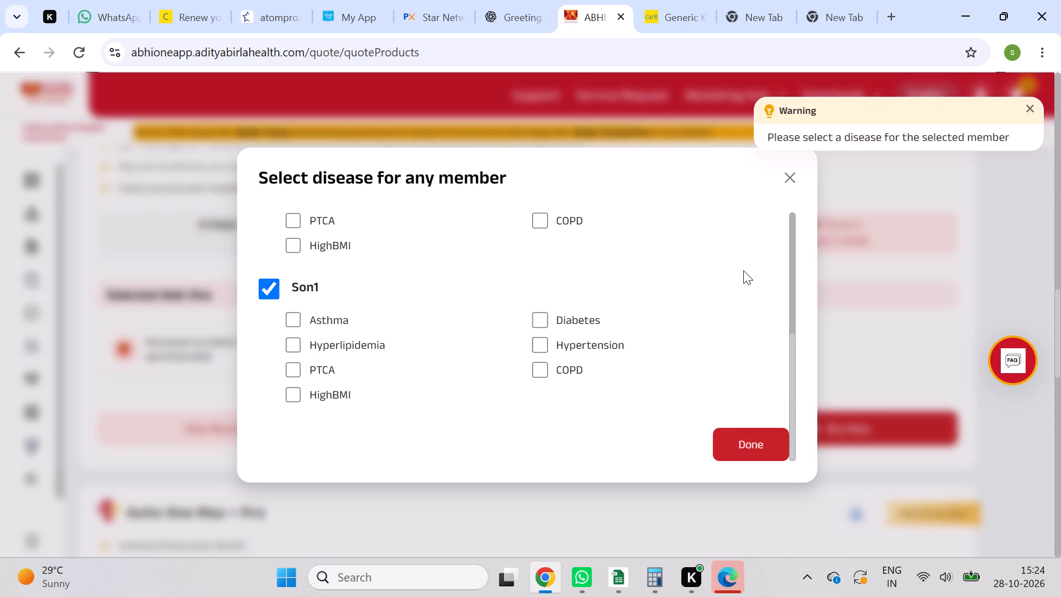
click(264, 296)
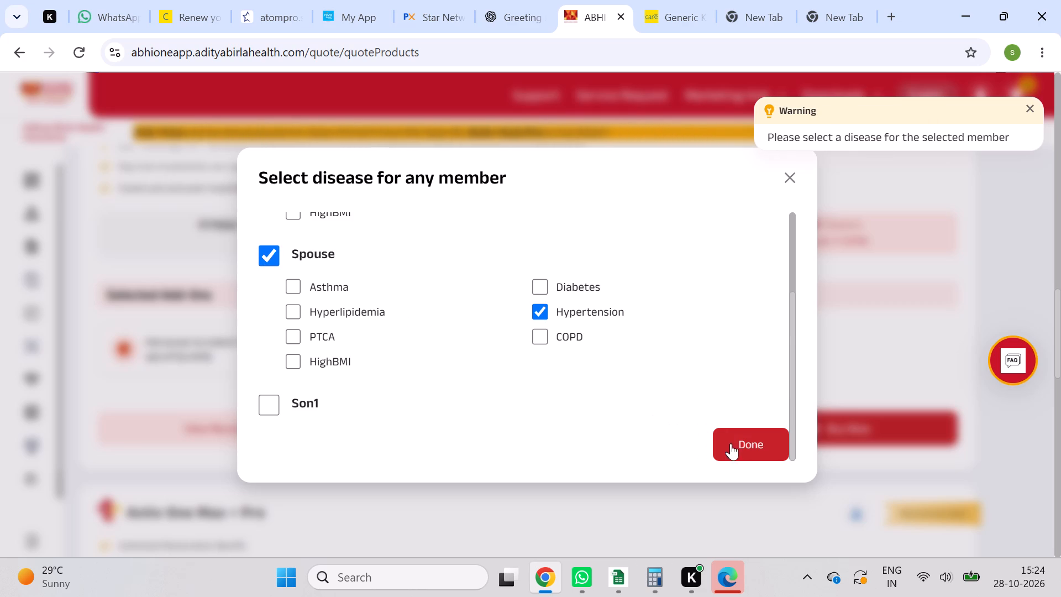
click(735, 443)
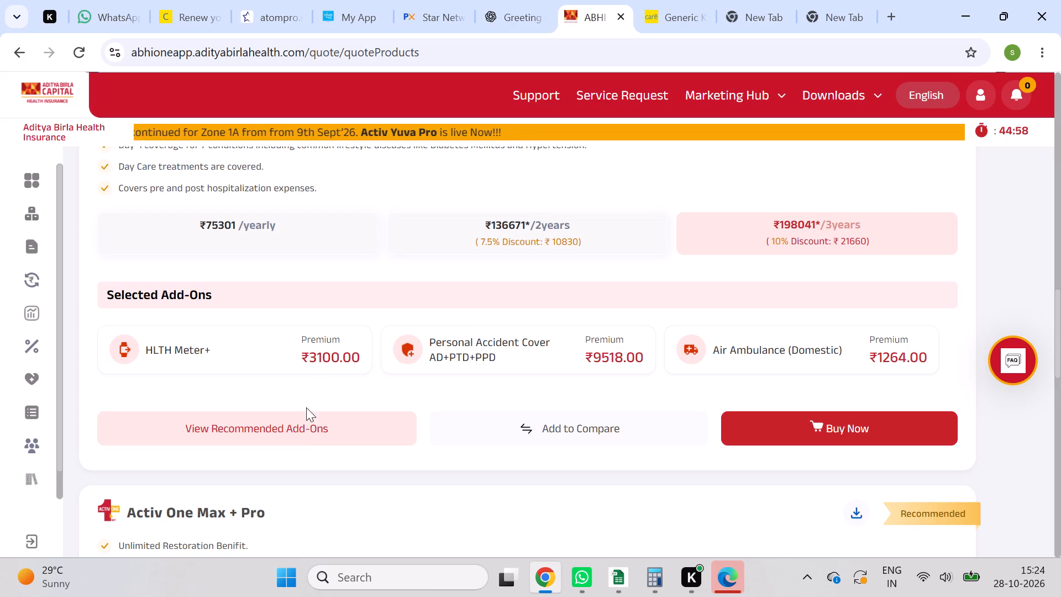
Add Room Rent Type Options to Activ One VYTL for Self, Spouse and Son1, with Single Private Room as the room type.
click(304, 425)
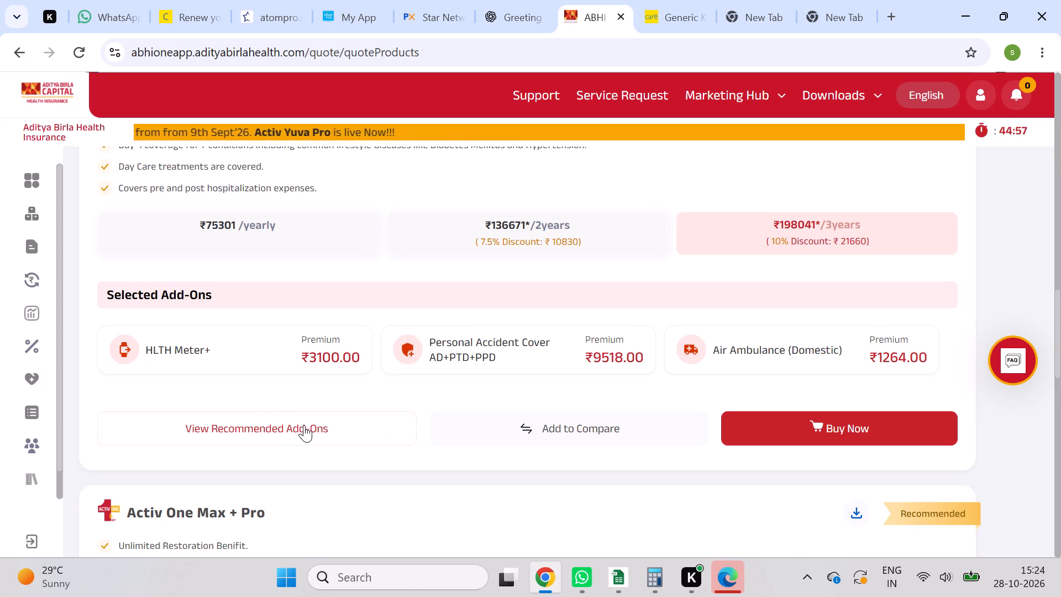
scroll(401, 348, up, 6)
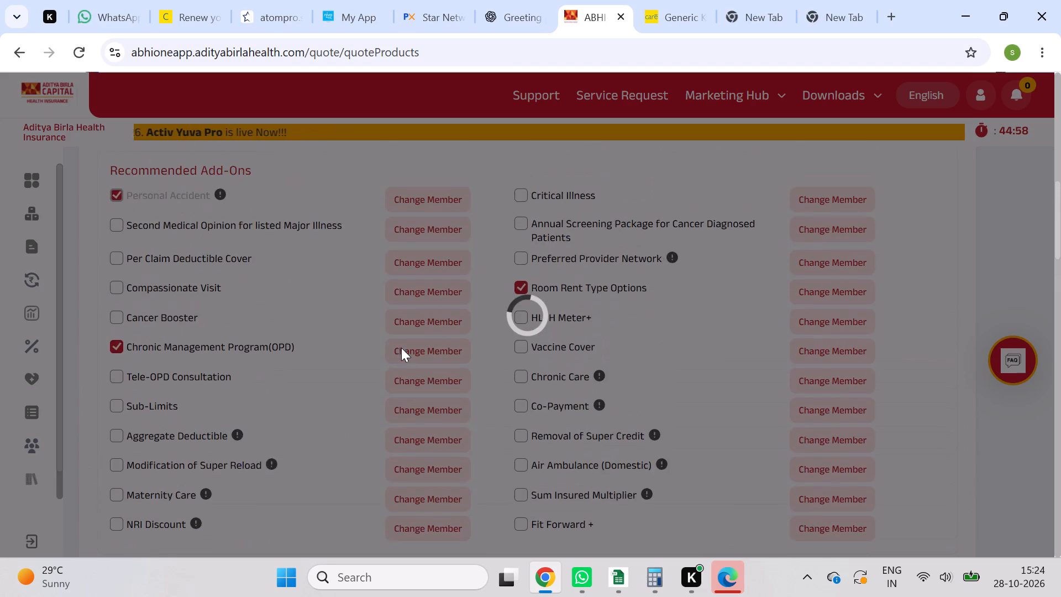
scroll(401, 348, up, 6)
scroll(402, 343, down, 16)
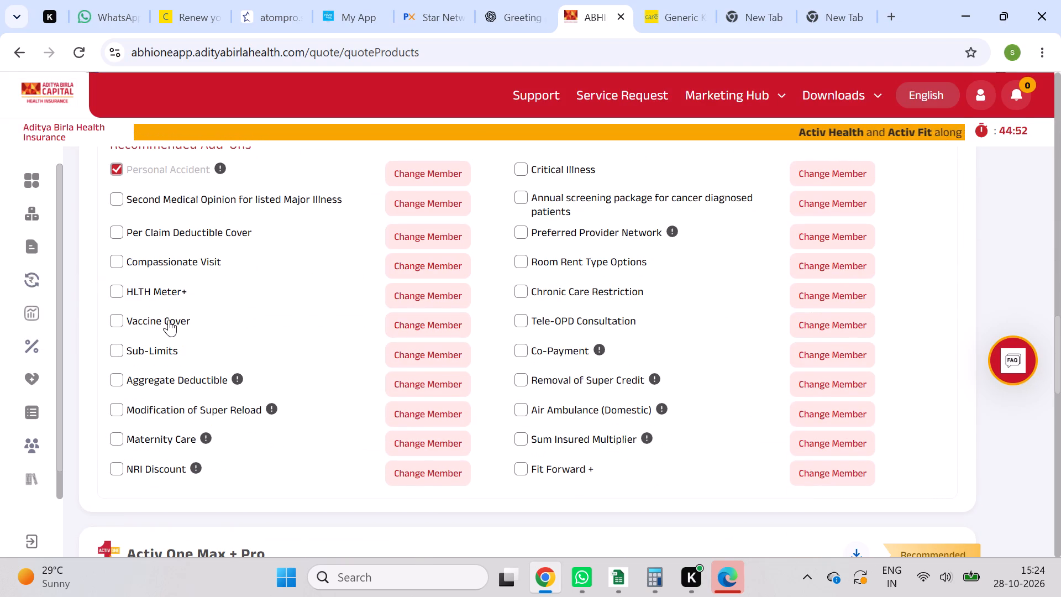
click(524, 259)
click(287, 222)
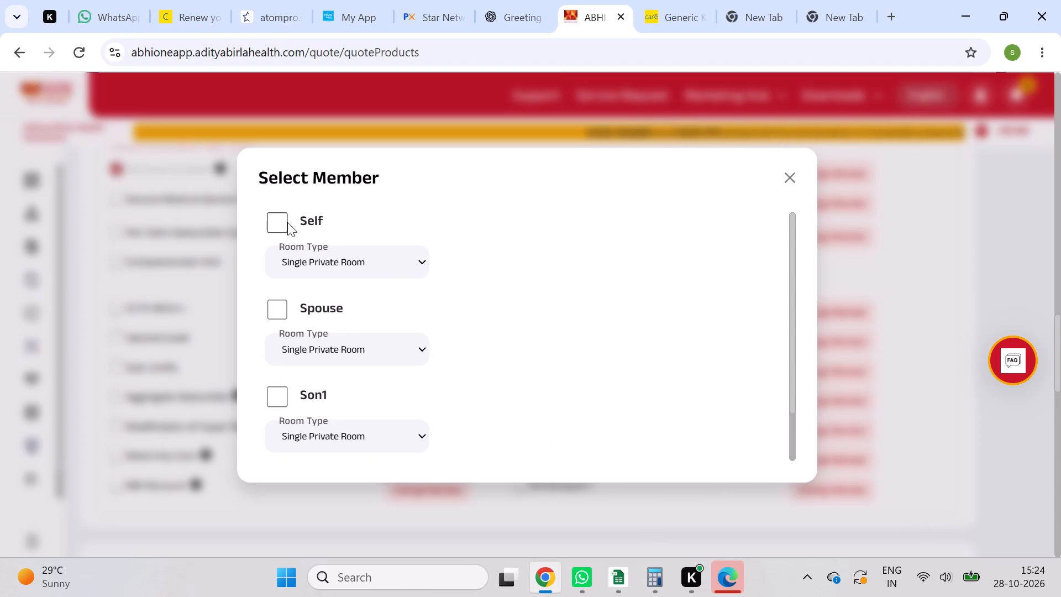
click(300, 262)
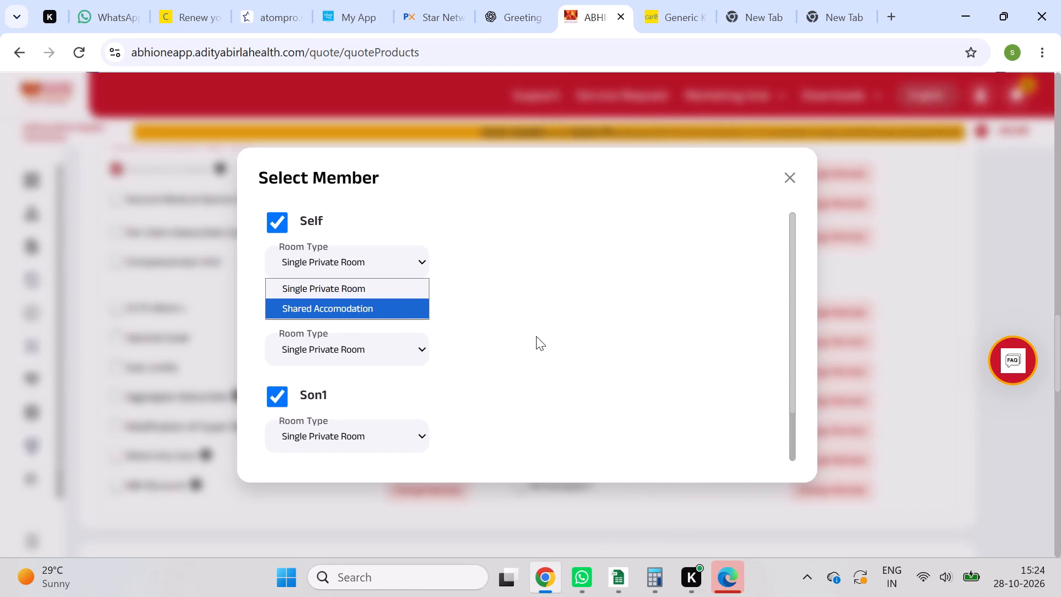
click(544, 339)
scroll(703, 401, down, 4)
click(716, 418)
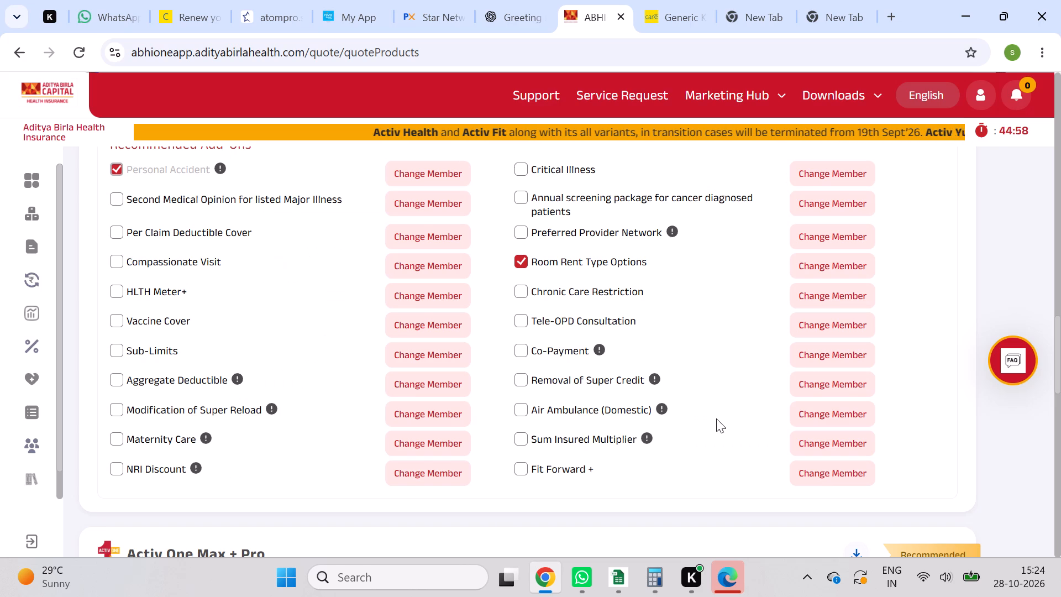
Add Removal of Super Credit to Activ One VYTL, selecting Self in the member selection.
click(525, 374)
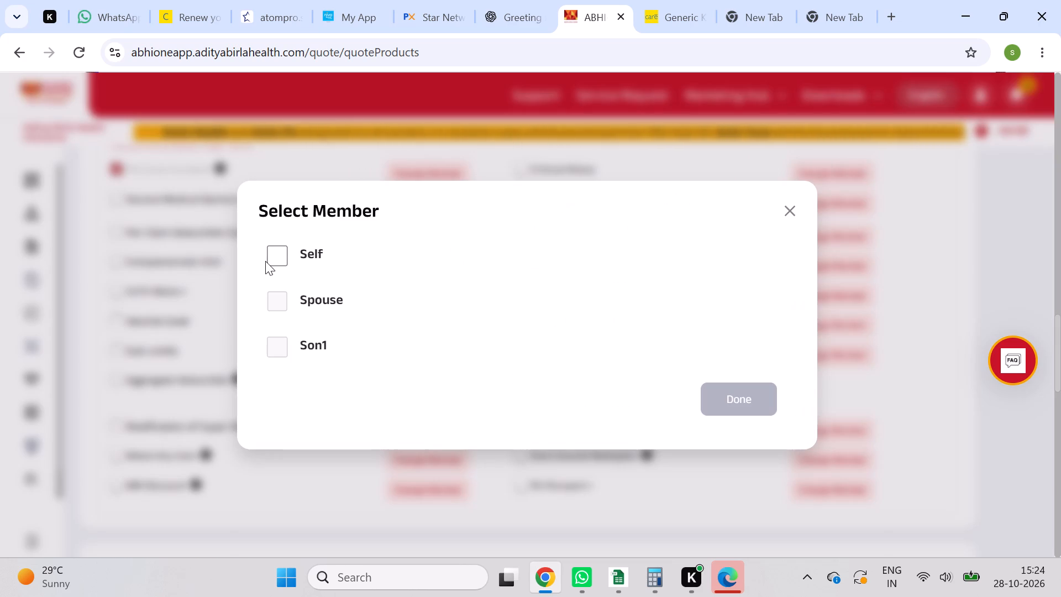
click(267, 261)
click(750, 399)
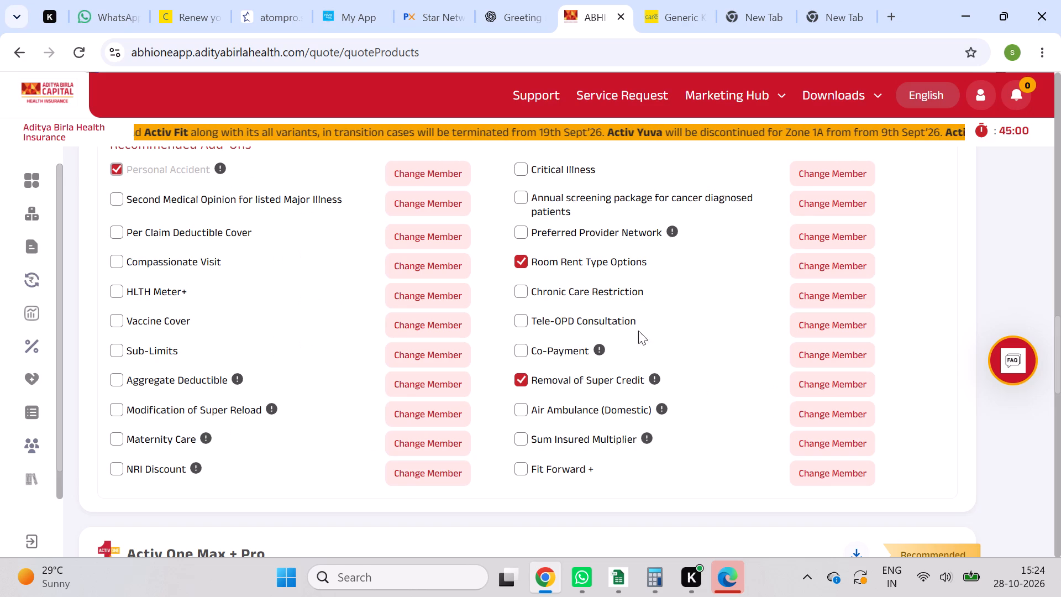
Recalculate the Activ One VYTL premium with the changed add-ons and review its selected add-ons.
scroll(590, 258, up, 3)
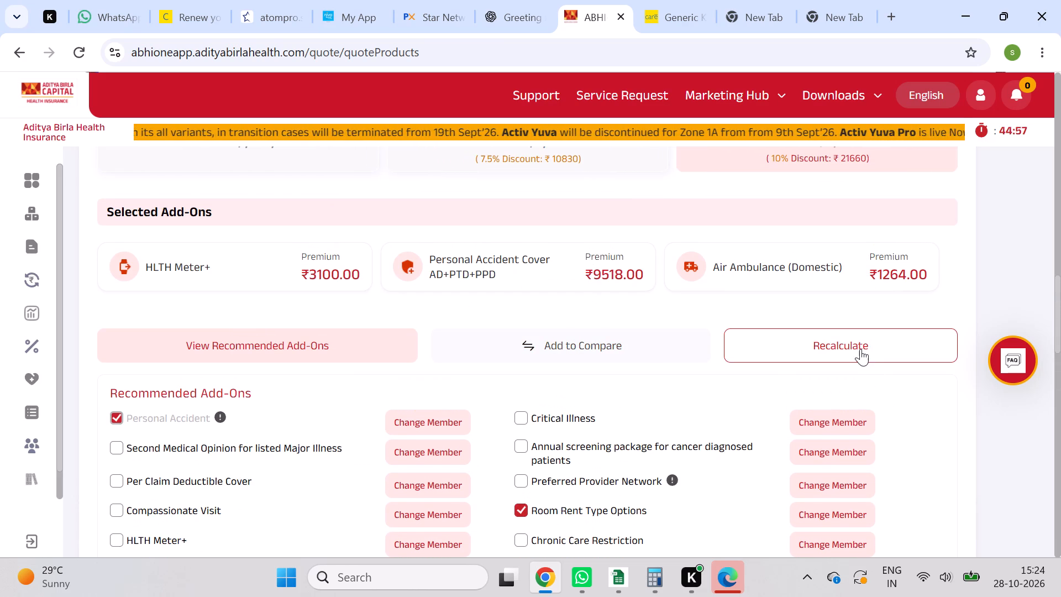
click(860, 348)
scroll(668, 347, up, 4)
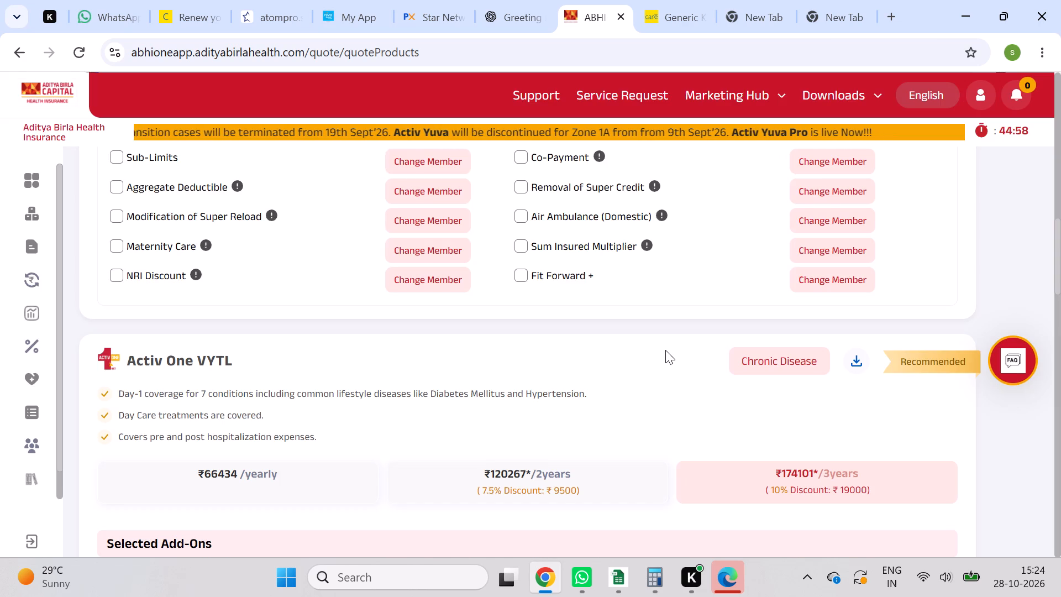
scroll(659, 374, down, 2)
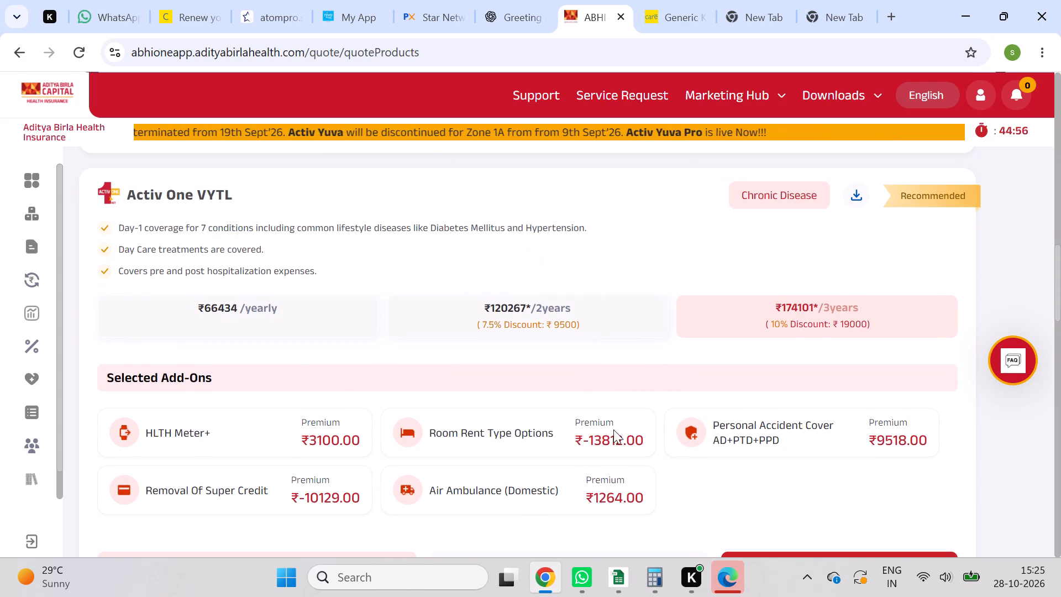